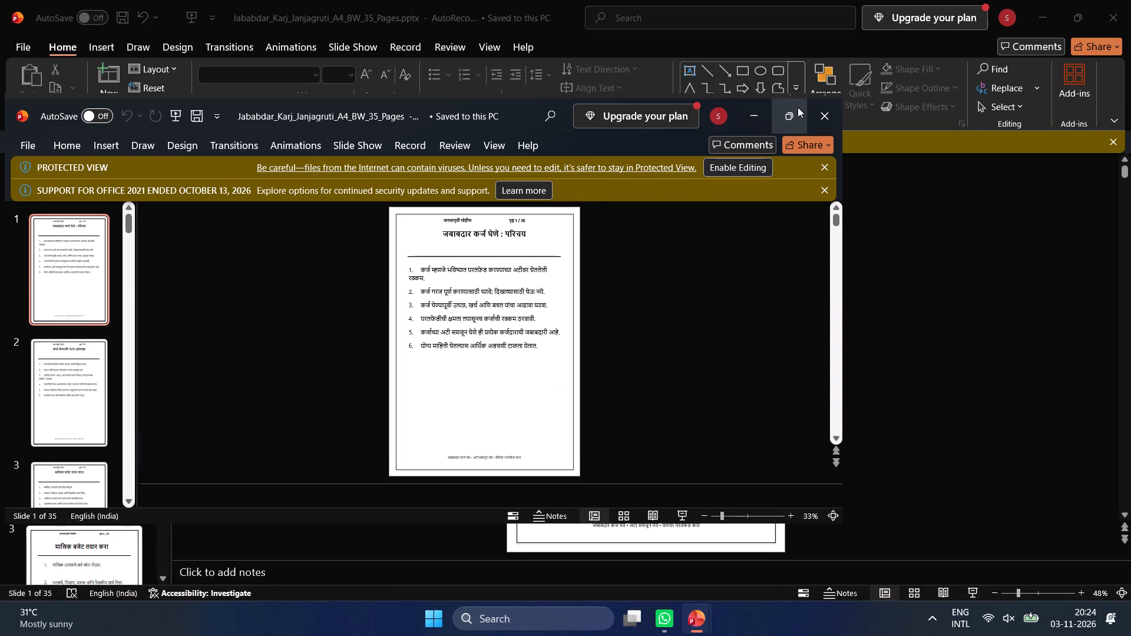
Close the Protected View copy of the presentation, leaving the recovered file open.
{"action": "left_click", "coordinate": [821, 106]}
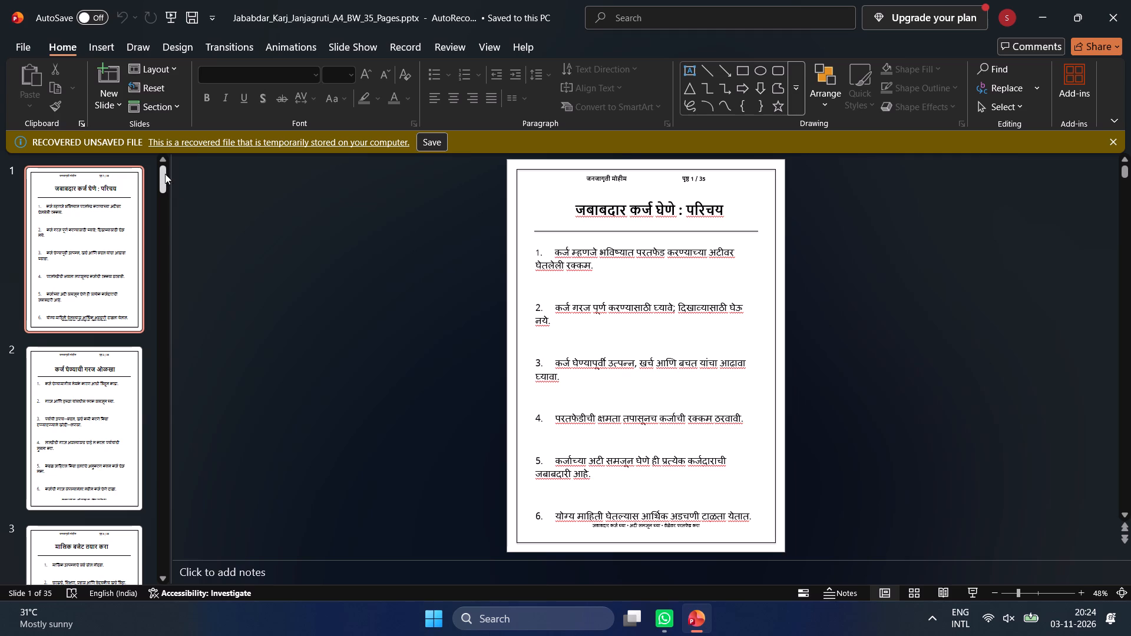
On slide 12, nudge the title box "फसवणुकीपासून सावध रहा" slightly down and to the left.
{"action": "left_click_drag", "start_coordinate": [165, 179], "coordinate": [163, 203]}
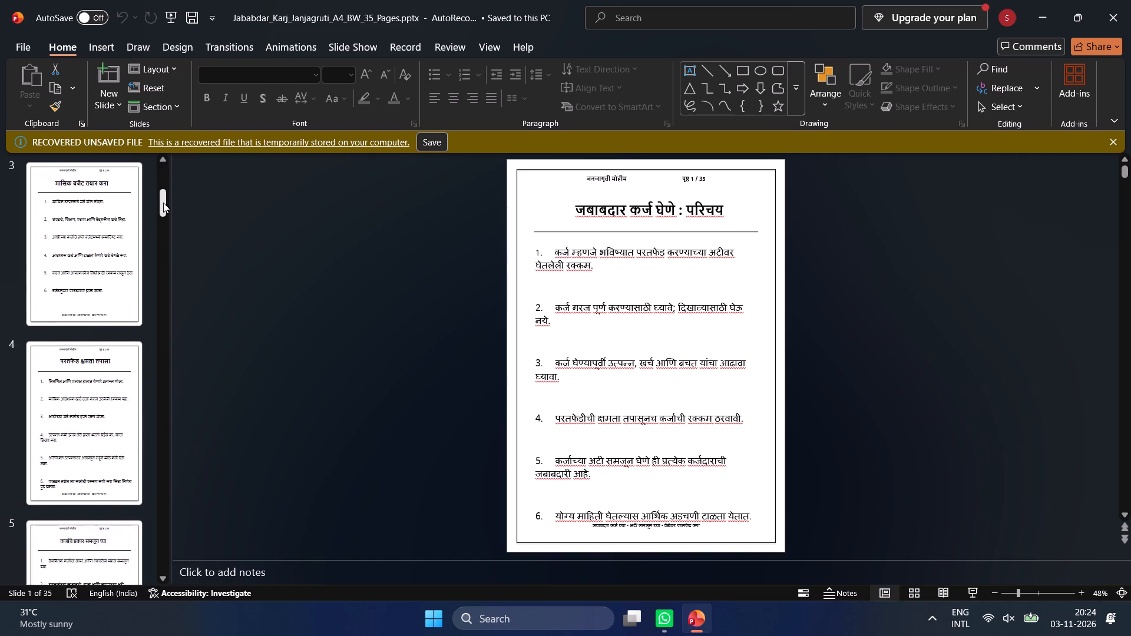
{"action": "left_click_drag", "start_coordinate": [163, 203], "coordinate": [187, 276]}
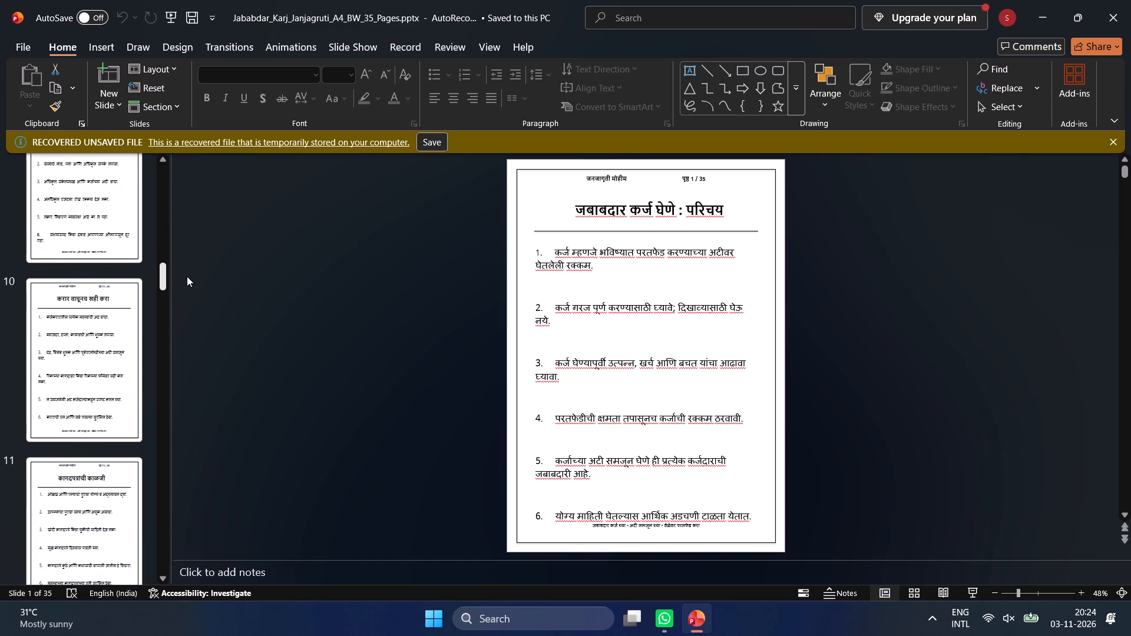
{"action": "left_click_drag", "start_coordinate": [187, 276], "coordinate": [188, 302]}
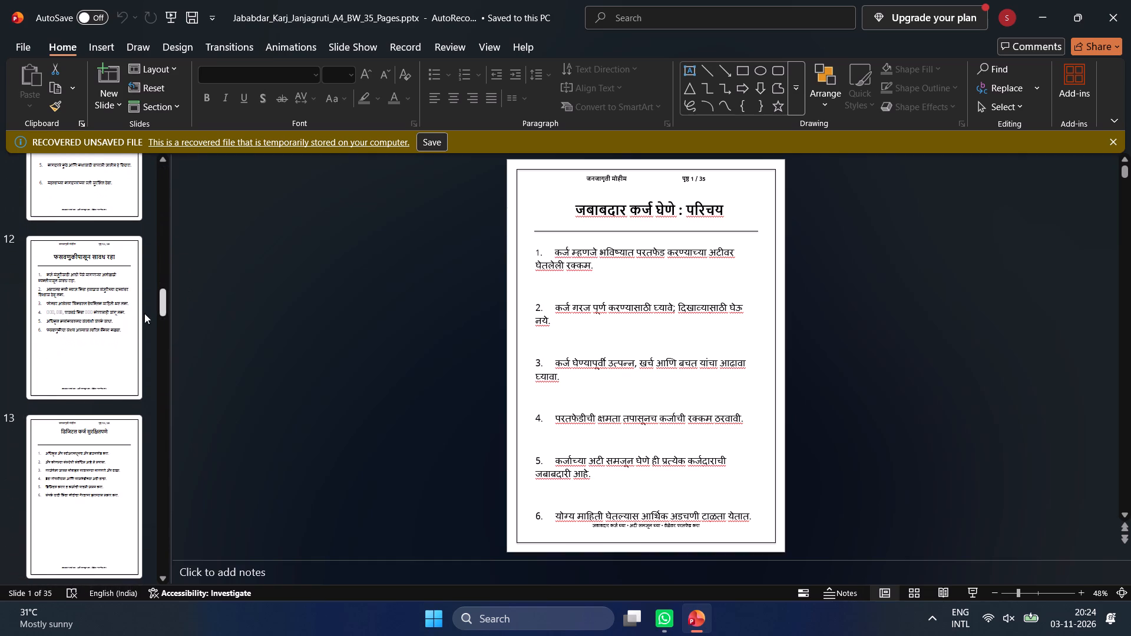
{"action": "left_click", "coordinate": [57, 200]}
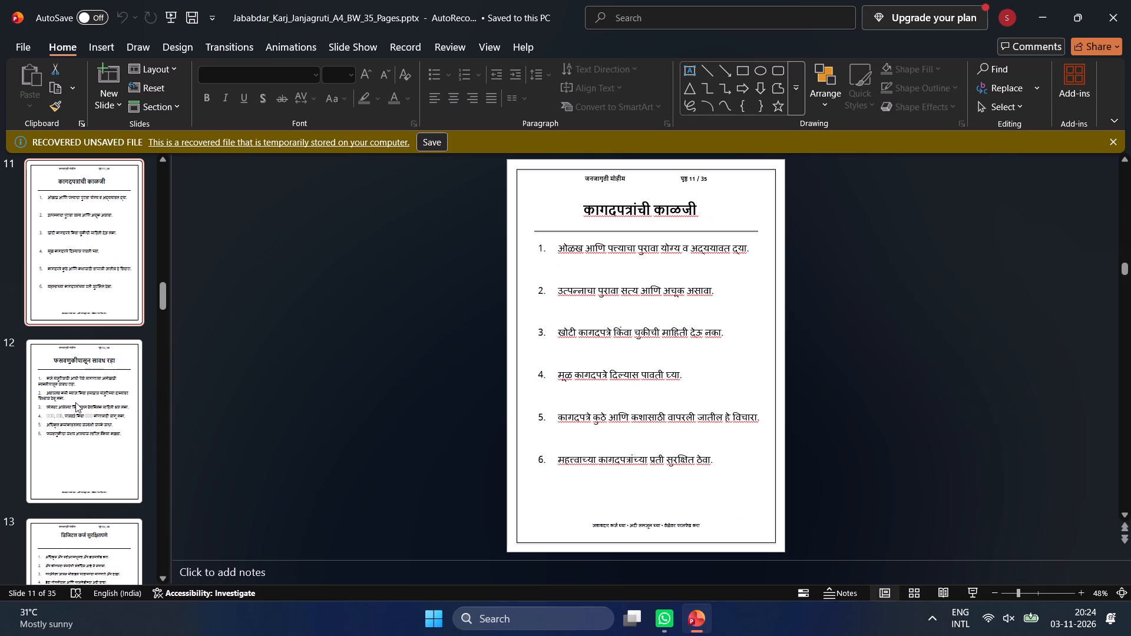
{"action": "left_click", "coordinate": [75, 412]}
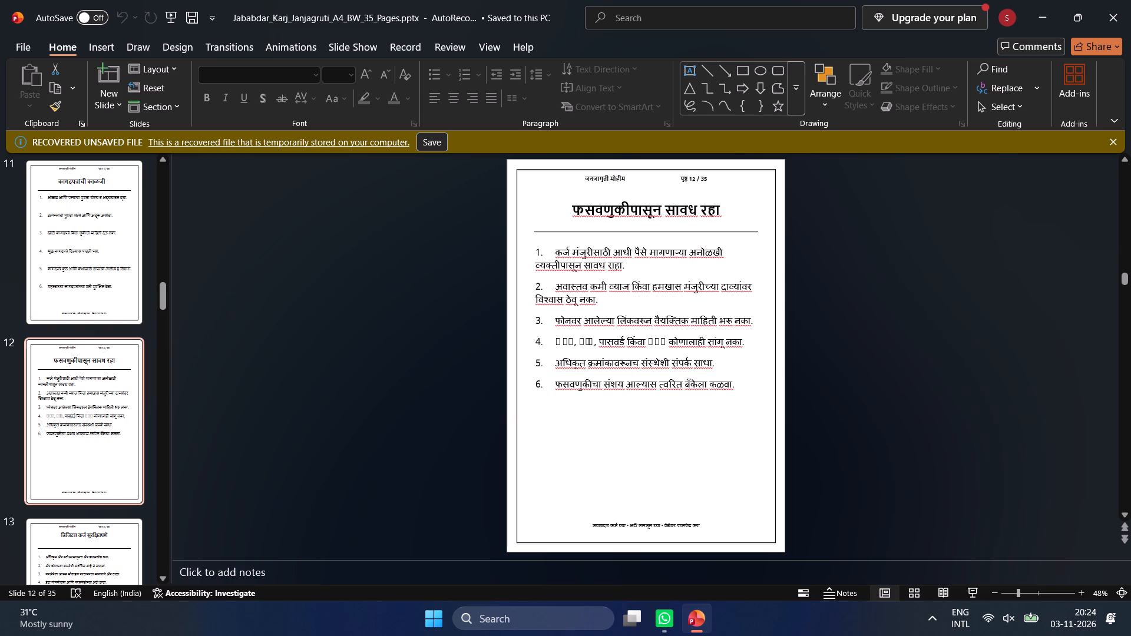
{"action": "left_click", "coordinate": [556, 219]}
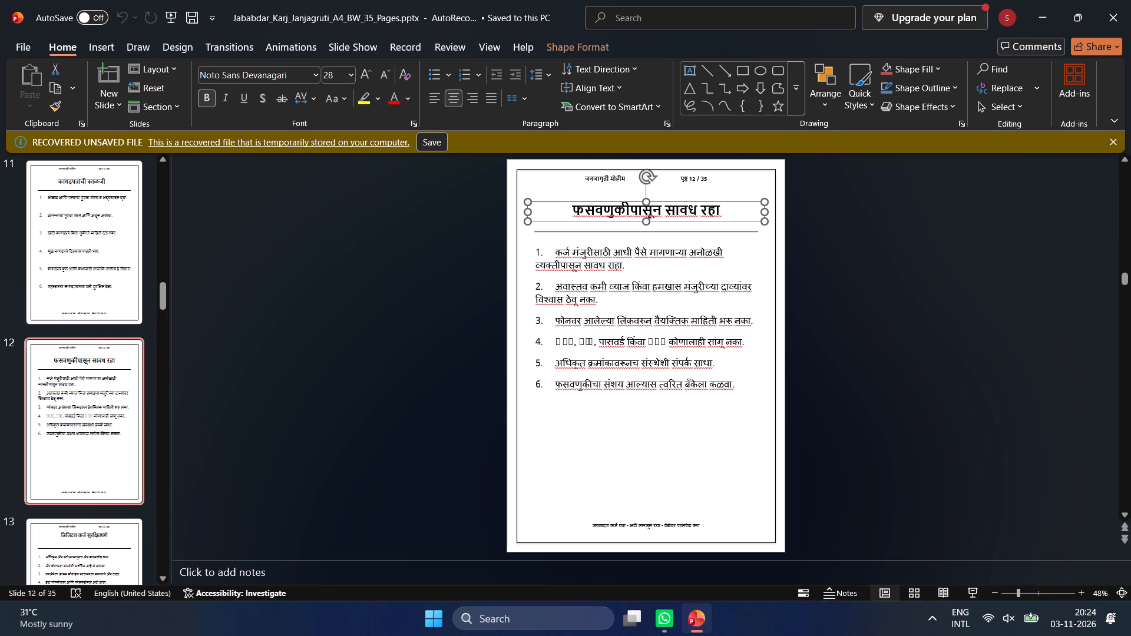
{"action": "left_click", "coordinate": [557, 206]}
{"action": "left_click", "coordinate": [561, 209]}
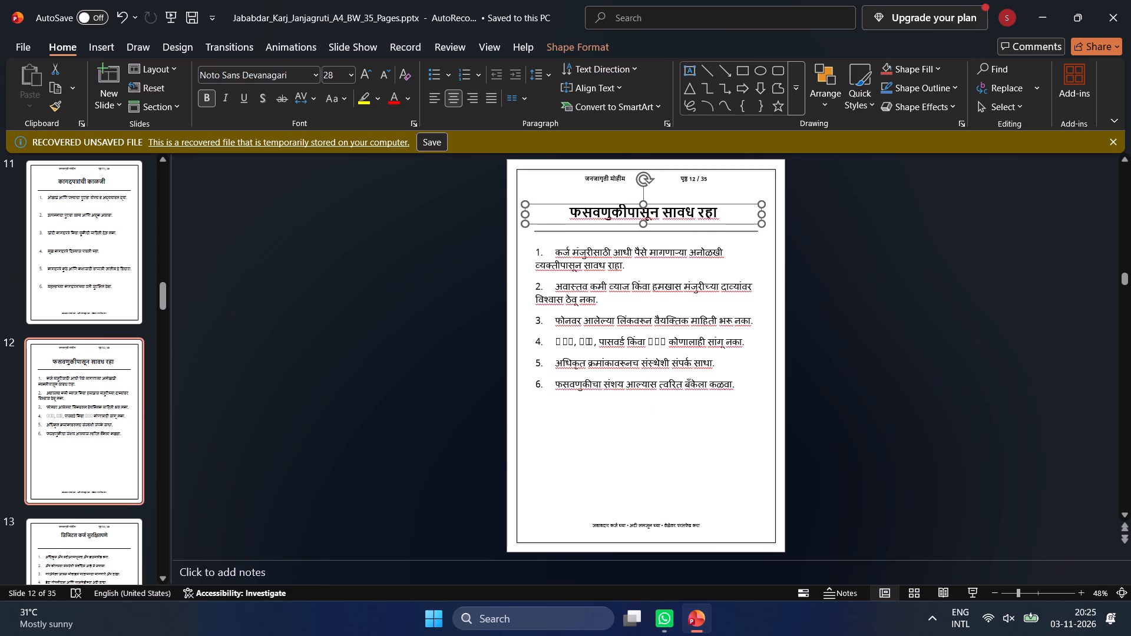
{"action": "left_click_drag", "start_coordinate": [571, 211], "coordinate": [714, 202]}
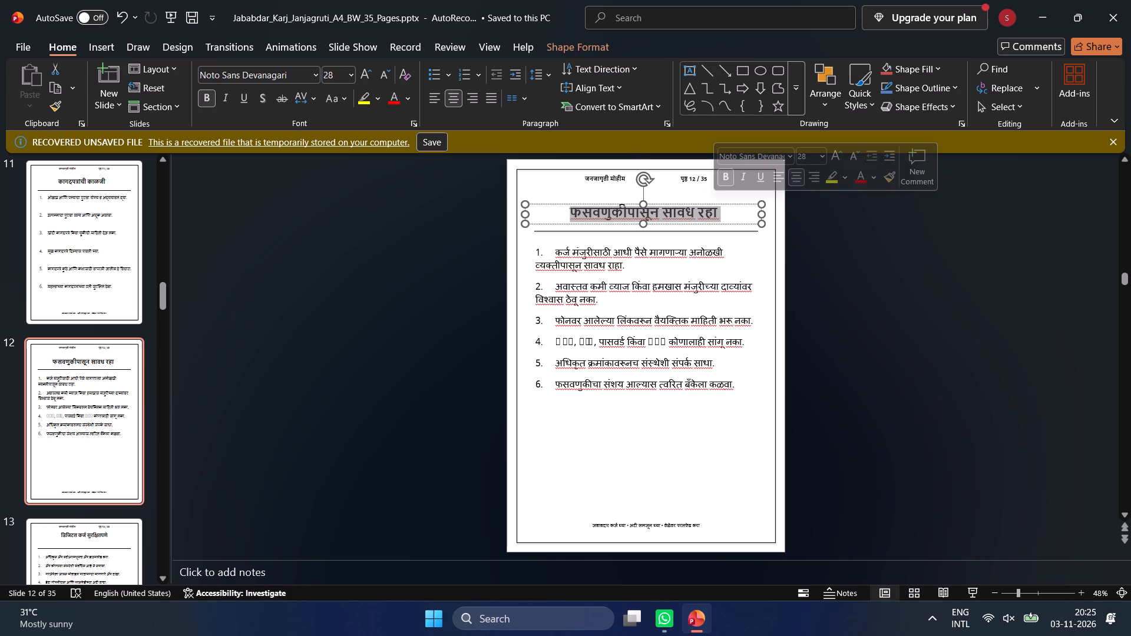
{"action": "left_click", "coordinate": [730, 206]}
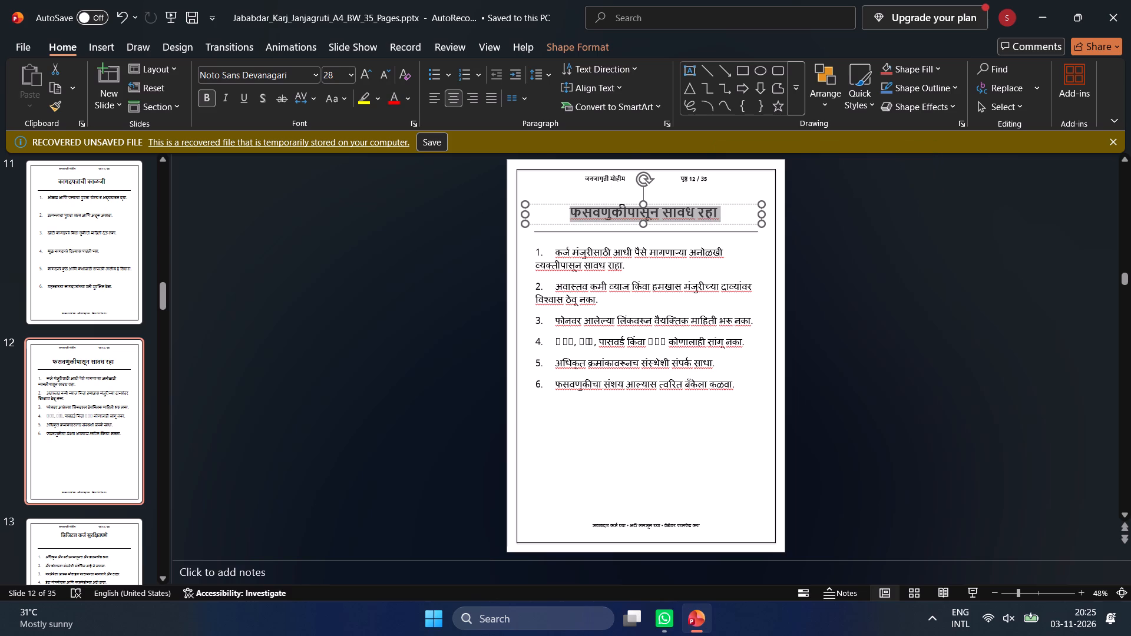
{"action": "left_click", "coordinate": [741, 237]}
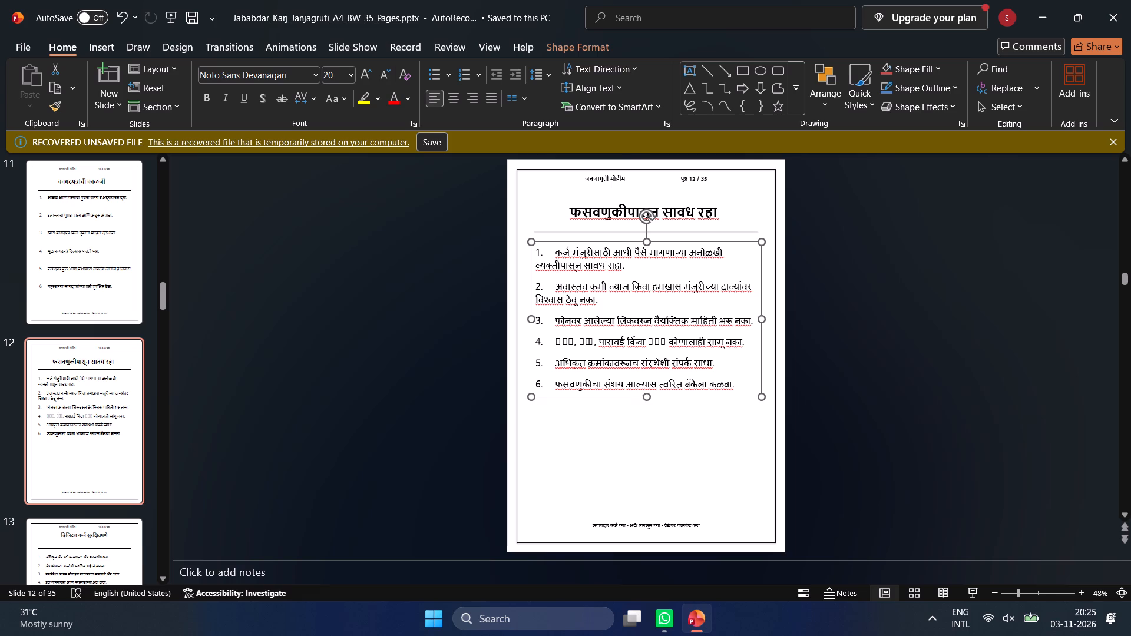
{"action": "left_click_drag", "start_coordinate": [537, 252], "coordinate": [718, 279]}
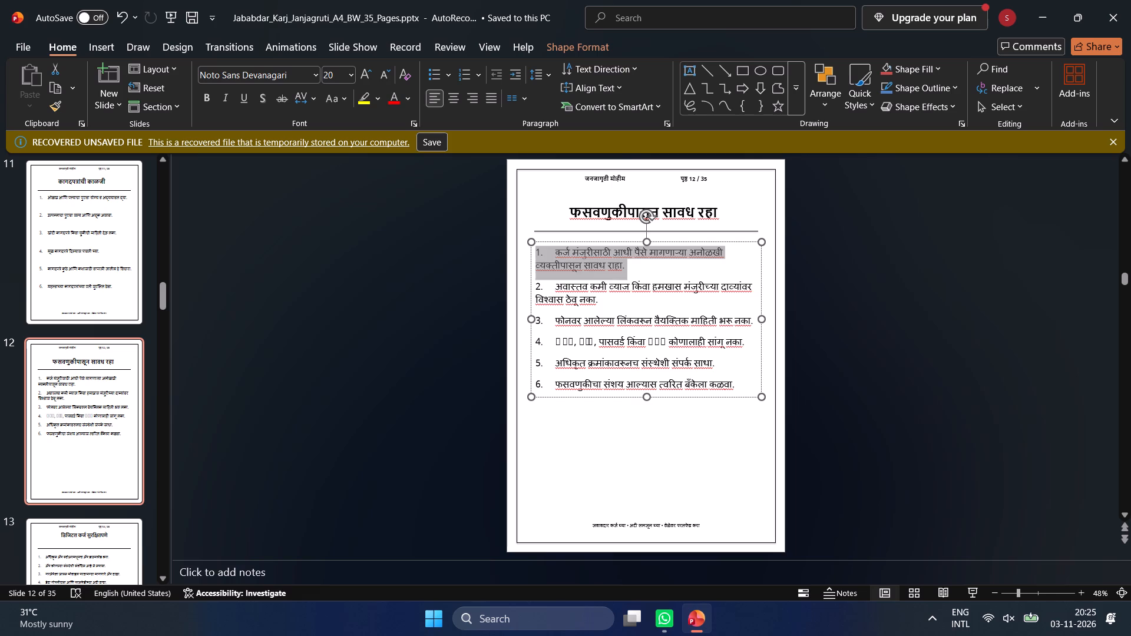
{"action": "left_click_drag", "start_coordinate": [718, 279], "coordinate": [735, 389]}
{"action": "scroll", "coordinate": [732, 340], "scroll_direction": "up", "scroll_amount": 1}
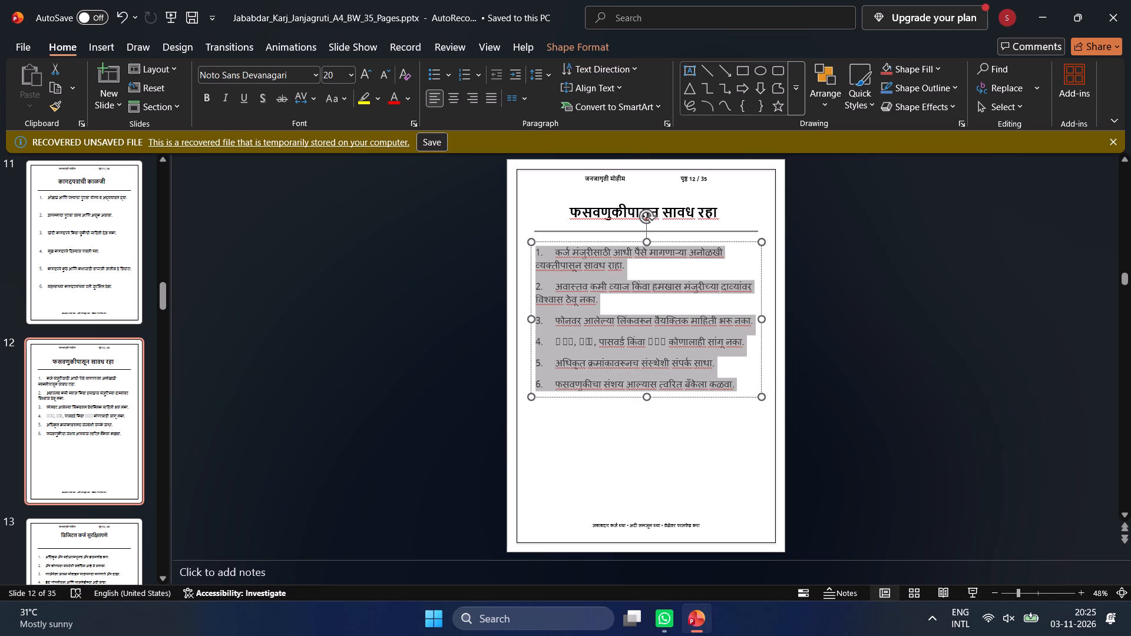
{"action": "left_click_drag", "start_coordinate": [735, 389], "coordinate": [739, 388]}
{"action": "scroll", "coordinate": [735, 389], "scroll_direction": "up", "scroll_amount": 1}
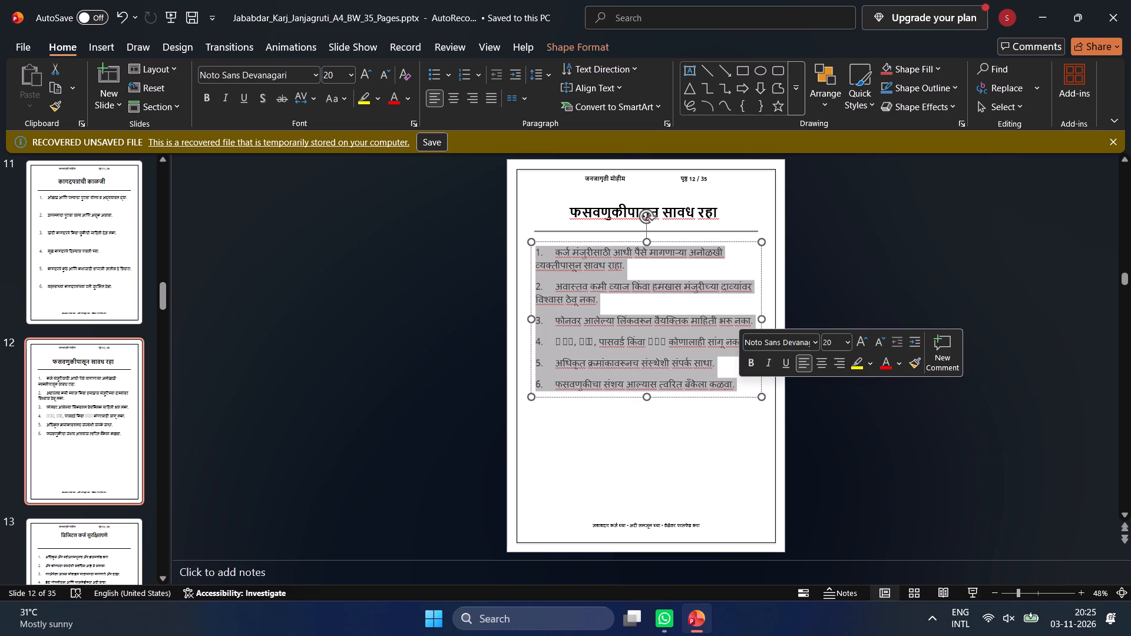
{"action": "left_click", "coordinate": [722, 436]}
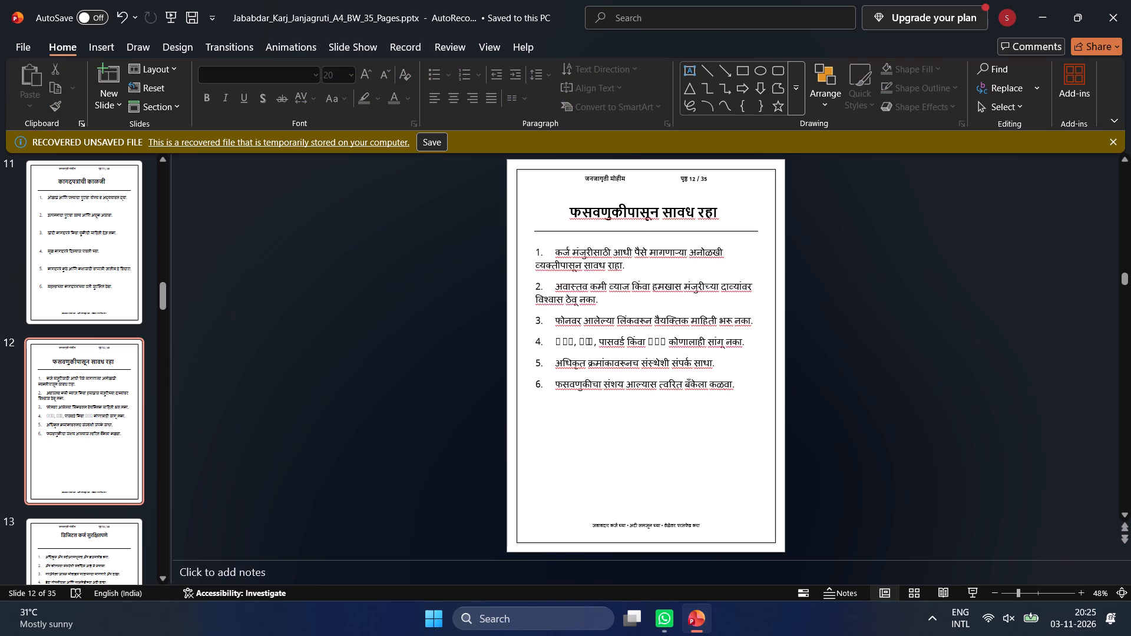
Insert a blank line after each of points 1 to 5 in slide 12's numbered list.
{"action": "left_click", "coordinate": [631, 269]}
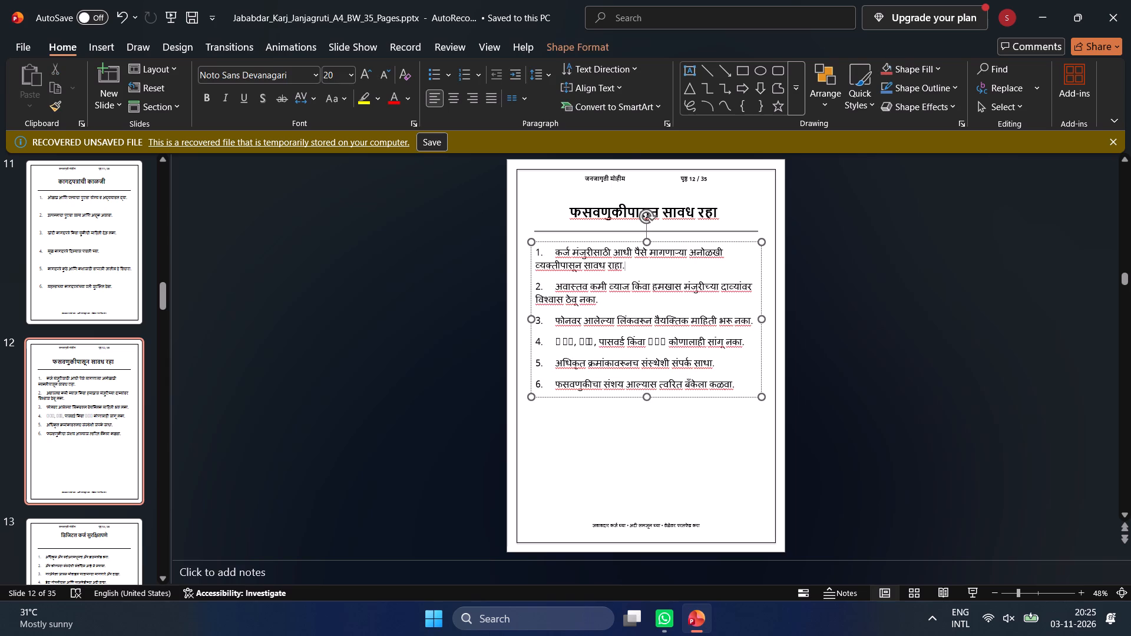
{"action": "key", "text": "Return"}
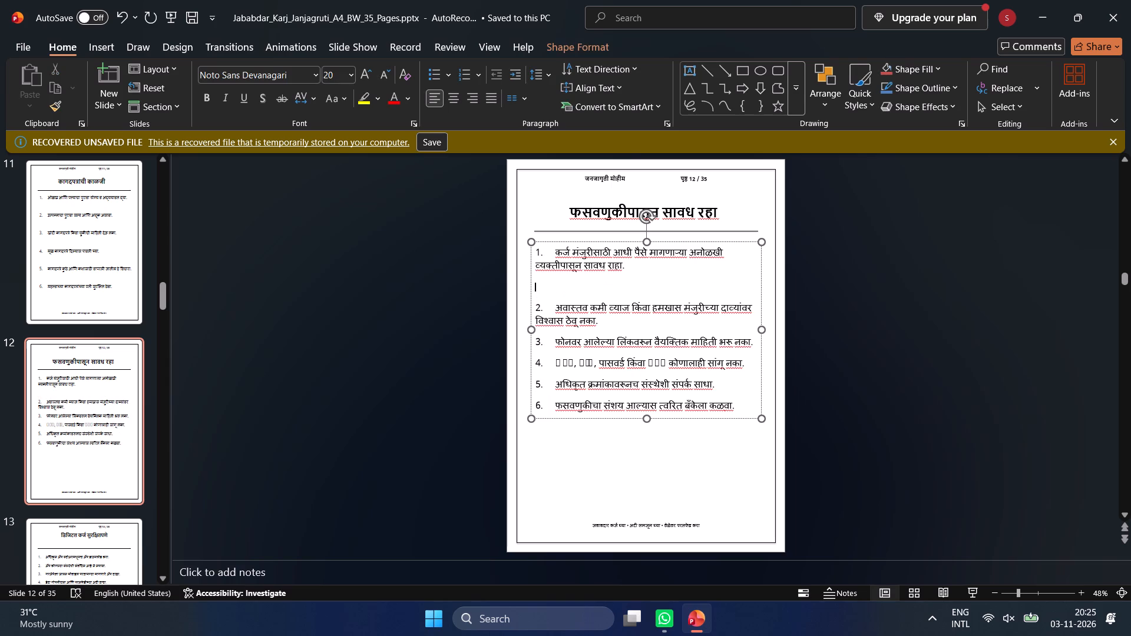
{"action": "left_click", "coordinate": [604, 320]}
{"action": "key", "text": "Return"}
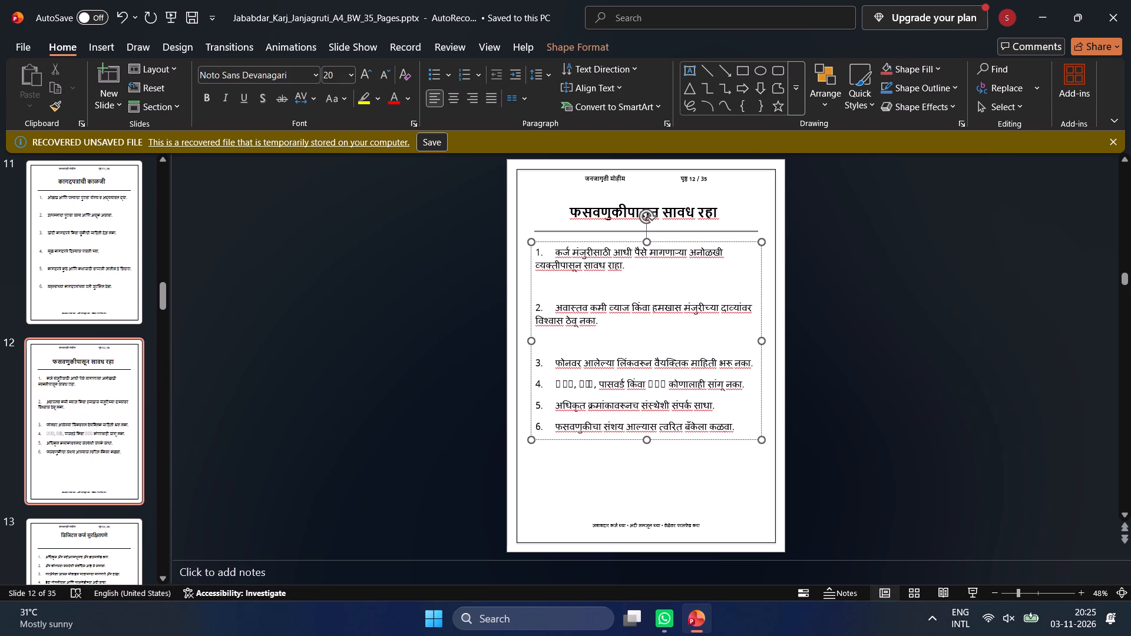
{"action": "left_click", "coordinate": [753, 362]}
{"action": "key", "text": "Return"}
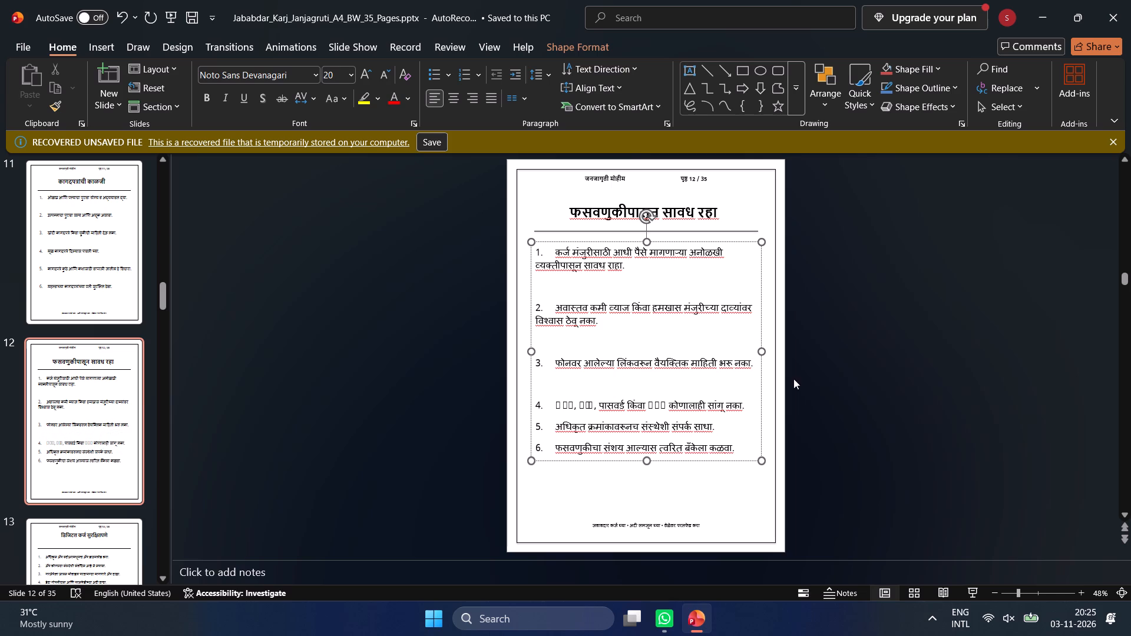
{"action": "left_click", "coordinate": [748, 408]}
{"action": "key", "text": "Return"}
{"action": "left_click", "coordinate": [719, 446]}
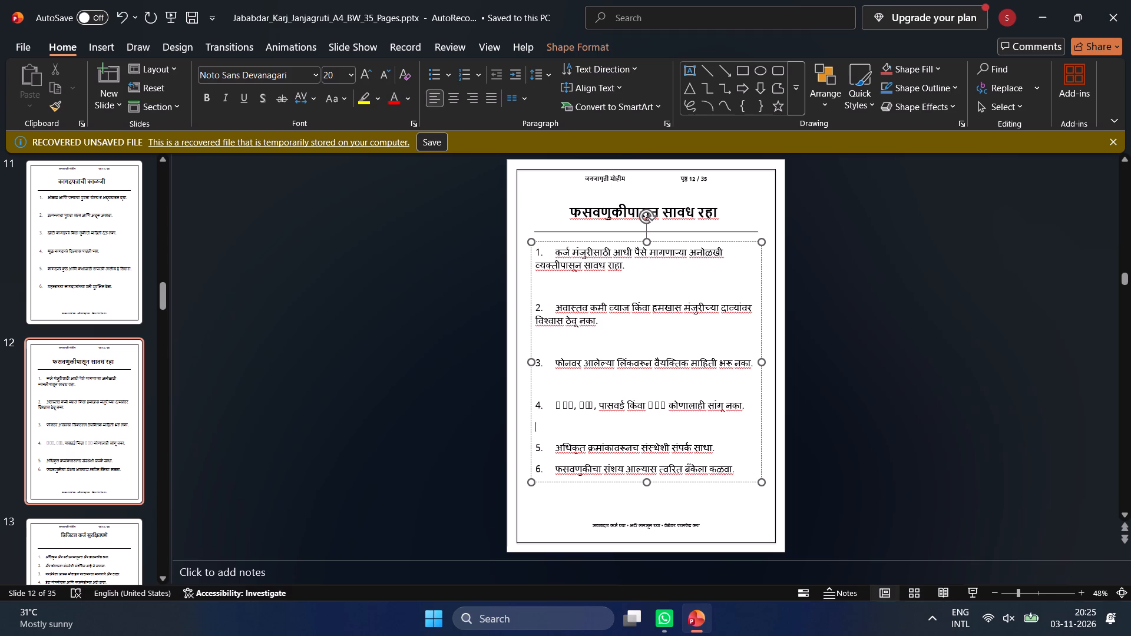
{"action": "key", "text": "Return"}
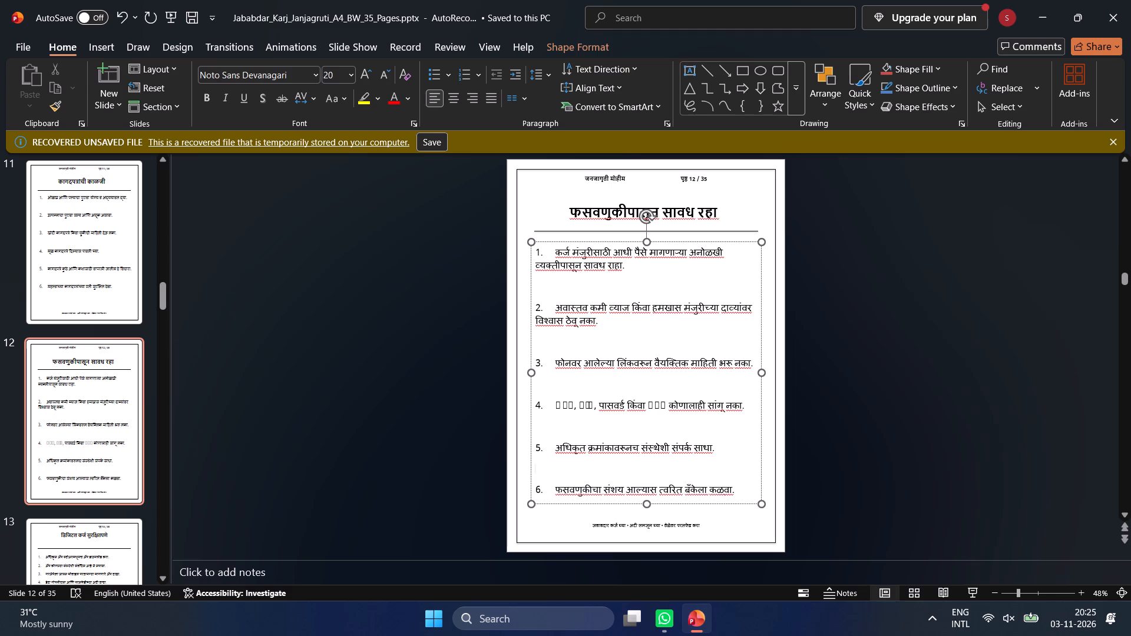
In point 4, delete the unreadable box characters and the space before "पासवर्ड", keeping one comma.
{"action": "left_click", "coordinate": [593, 403]}
{"action": "key", "text": "BackSpace"}
{"action": "key", "text": "BackSpace"}
{"action": "key", "text": "BackSpace"}
{"action": "key", "text": "BackSpace"}
{"action": "key", "text": "BackSpace"}
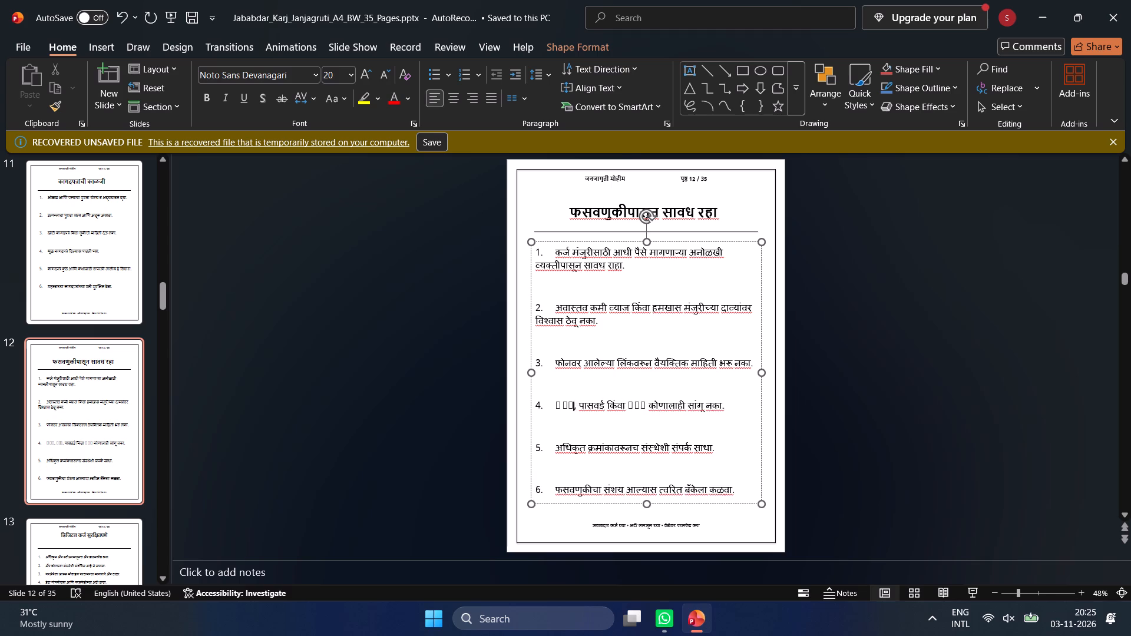
{"action": "key", "text": "BackSpace"}
{"action": "key", "text": "BackSpace"}
{"action": "key", "text": "BackSpace"}
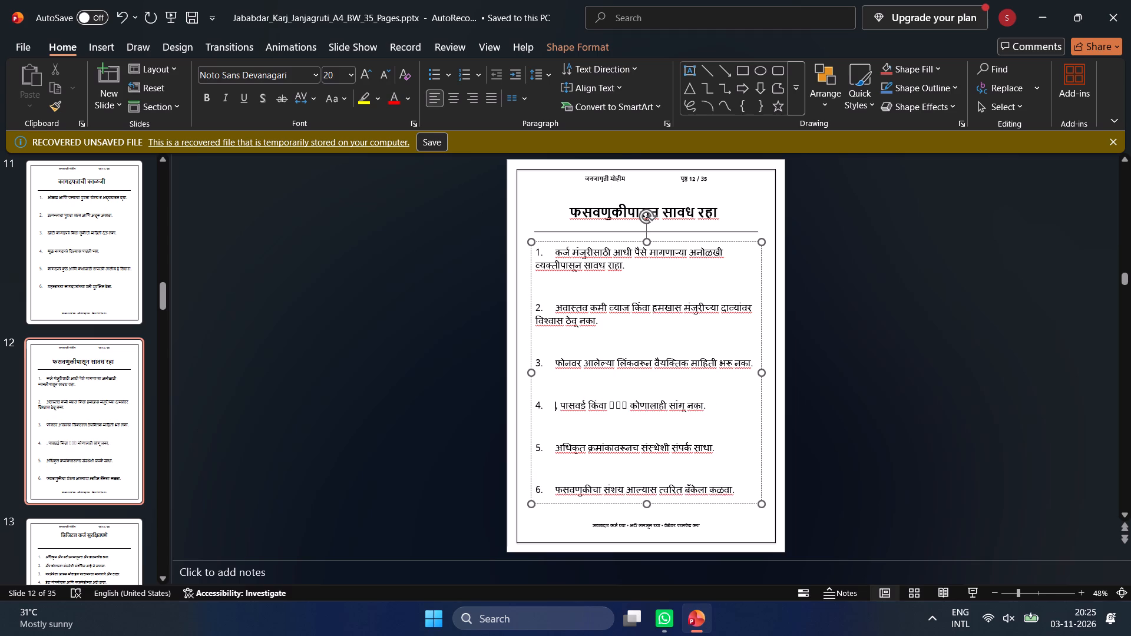
{"action": "left_click", "coordinate": [560, 404]}
{"action": "key", "text": "BackSpace"}
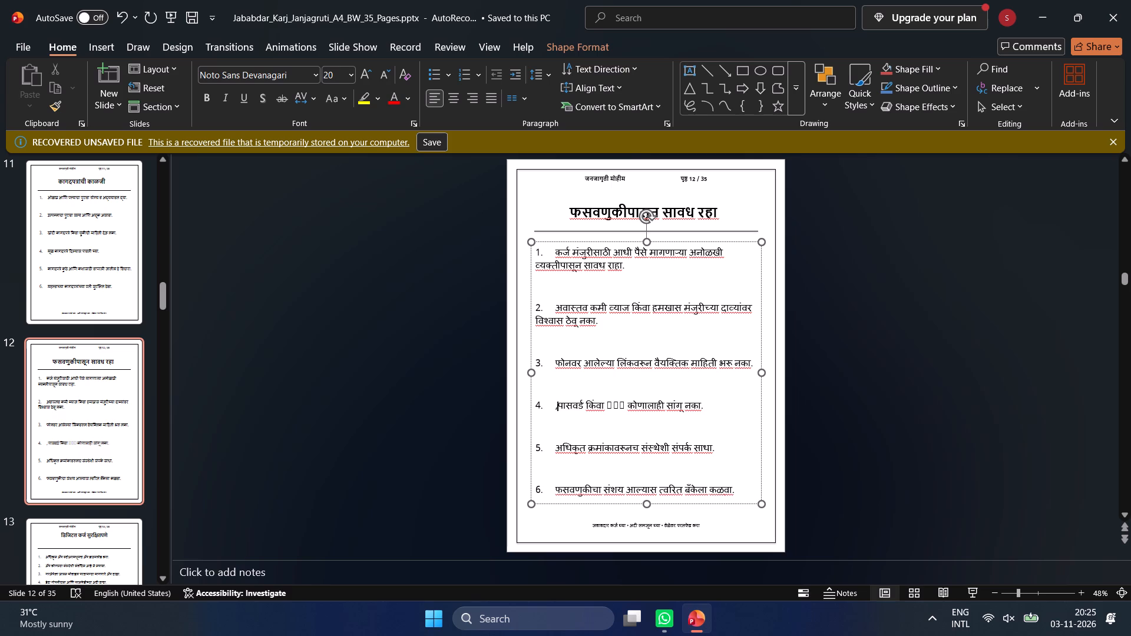
Delete the unreadable box characters between "किंवा" and "कोणालाही" in point 4.
{"action": "left_click", "coordinate": [627, 404]}
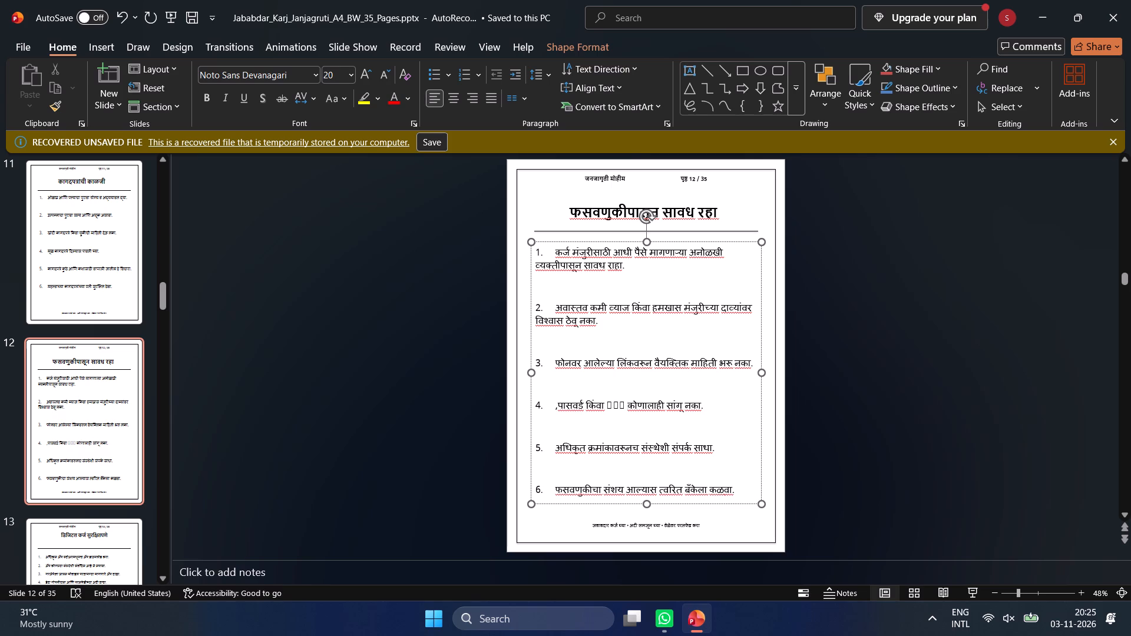
{"action": "key", "text": "BackSpace"}
{"action": "key", "text": "BackSpace"}
{"action": "key", "text": "BackSpace"}
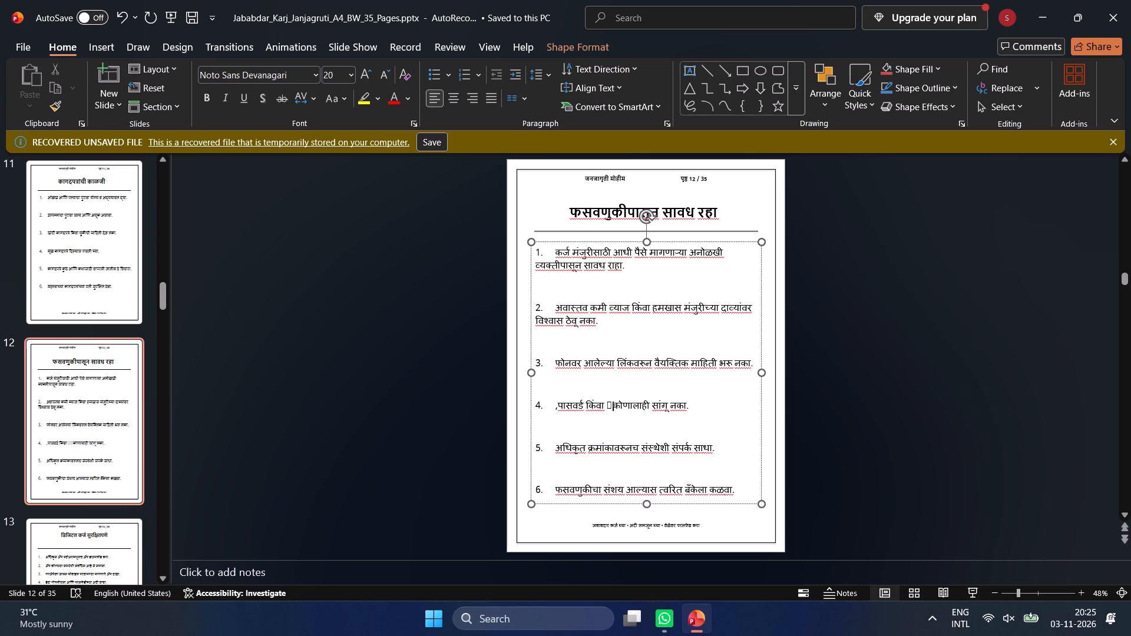
{"action": "key", "text": "BackSpace"}
{"action": "key", "text": "e"}
{"action": "key", "text": "BackSpace"}
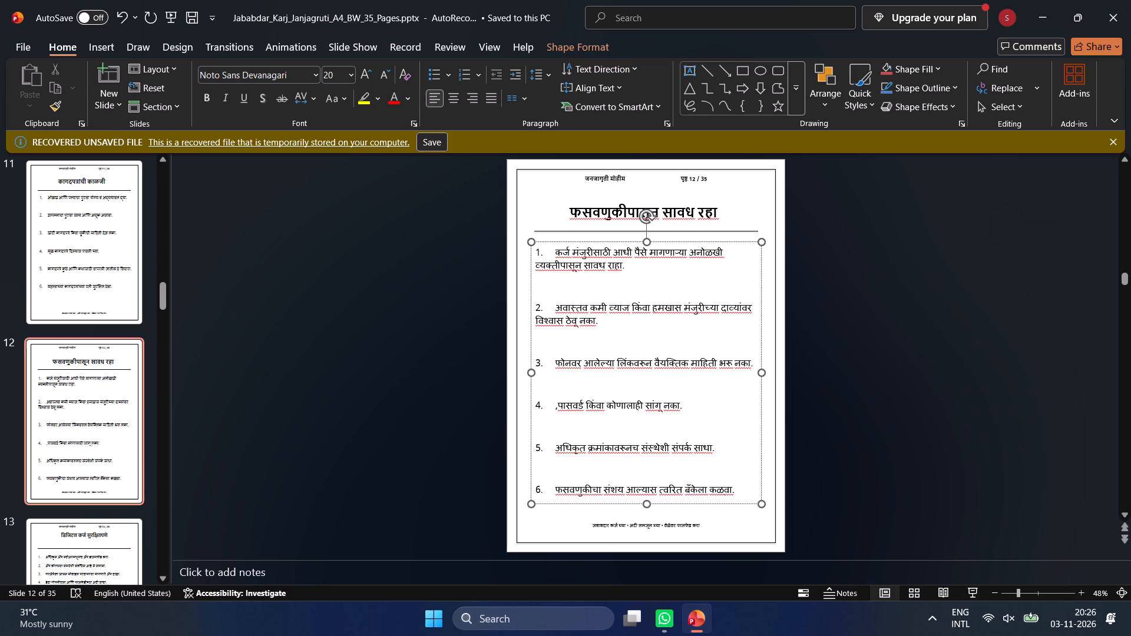
Switch the keyboard layout to English (India).
{"action": "left_click", "coordinate": [955, 625]}
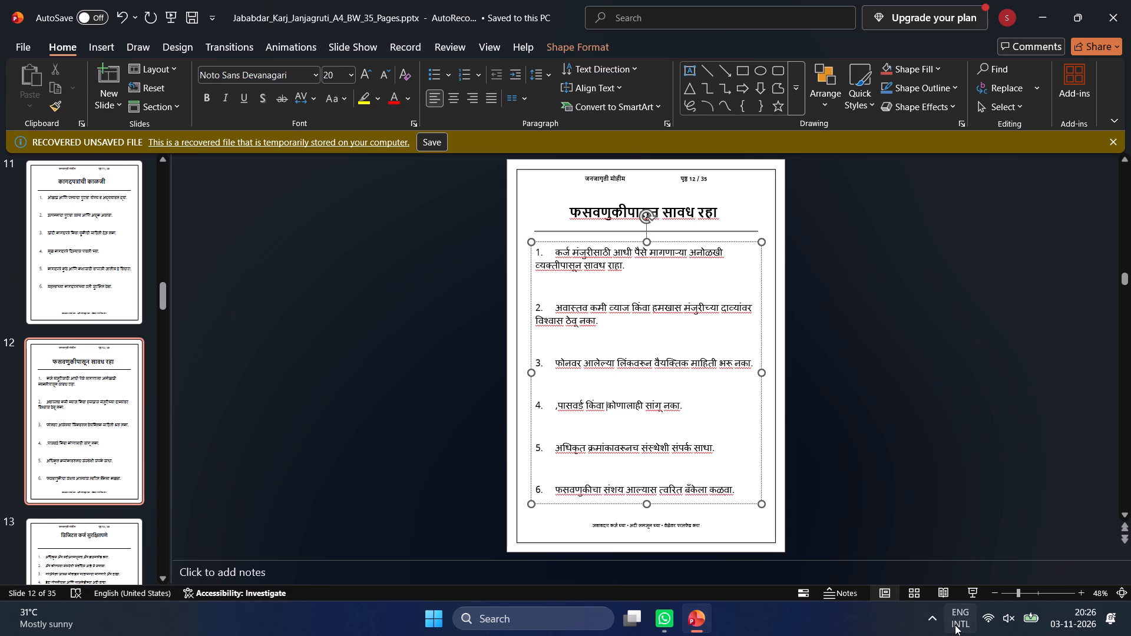
{"action": "left_click", "coordinate": [955, 625]}
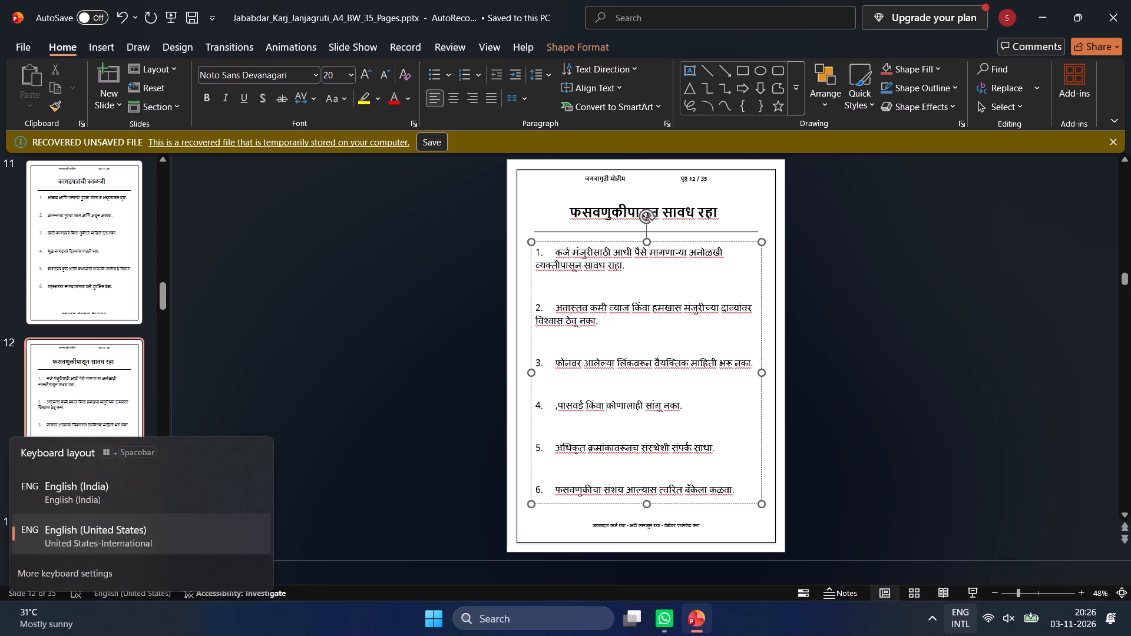
{"action": "left_click", "coordinate": [92, 499]}
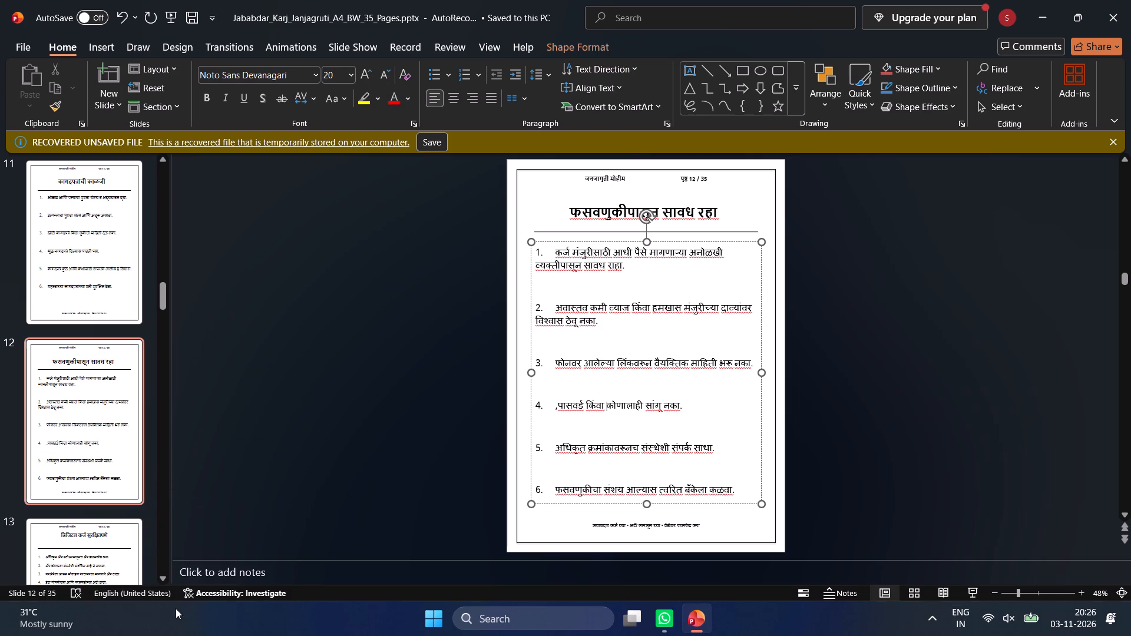
Delete the leading comma and the word "किंवा" from point 4 on slide 12.
{"action": "key", "text": "e"}
{"action": "key", "text": "BackSpace"}
{"action": "left_click", "coordinate": [558, 409]}
{"action": "key", "text": "BackSpace"}
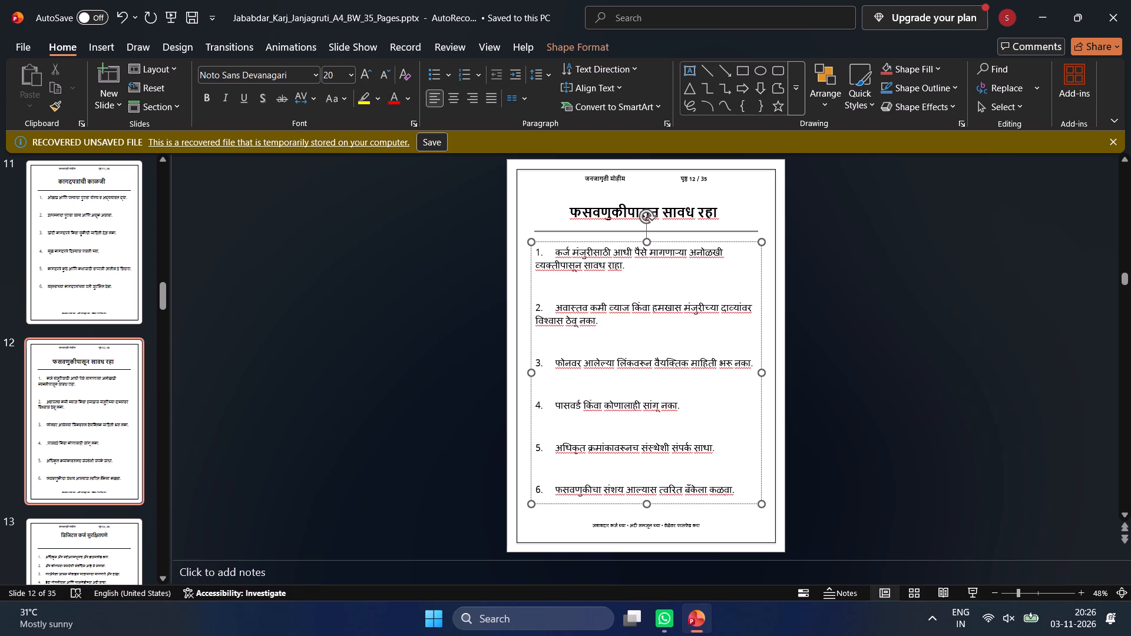
{"action": "left_click", "coordinate": [597, 406]}
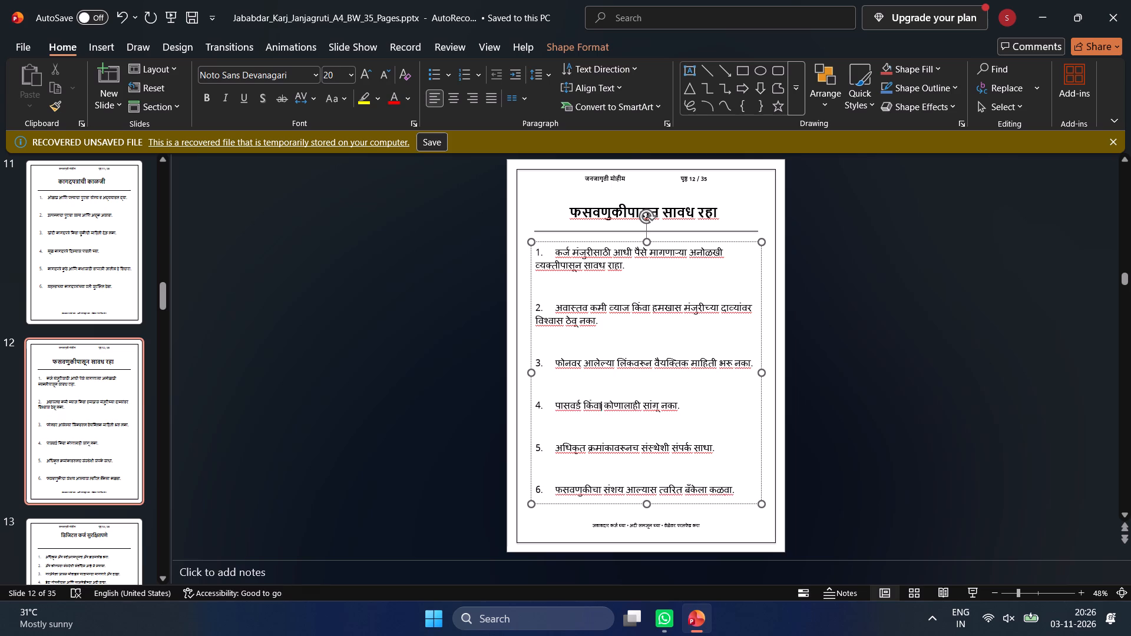
{"action": "key", "text": "BackSpace"}
{"action": "key", "text": "BackSpace"}
{"action": "key", "text": "BackSpace"}
{"action": "key", "text": "BackSpace"}
{"action": "key", "text": "BackSpace"}
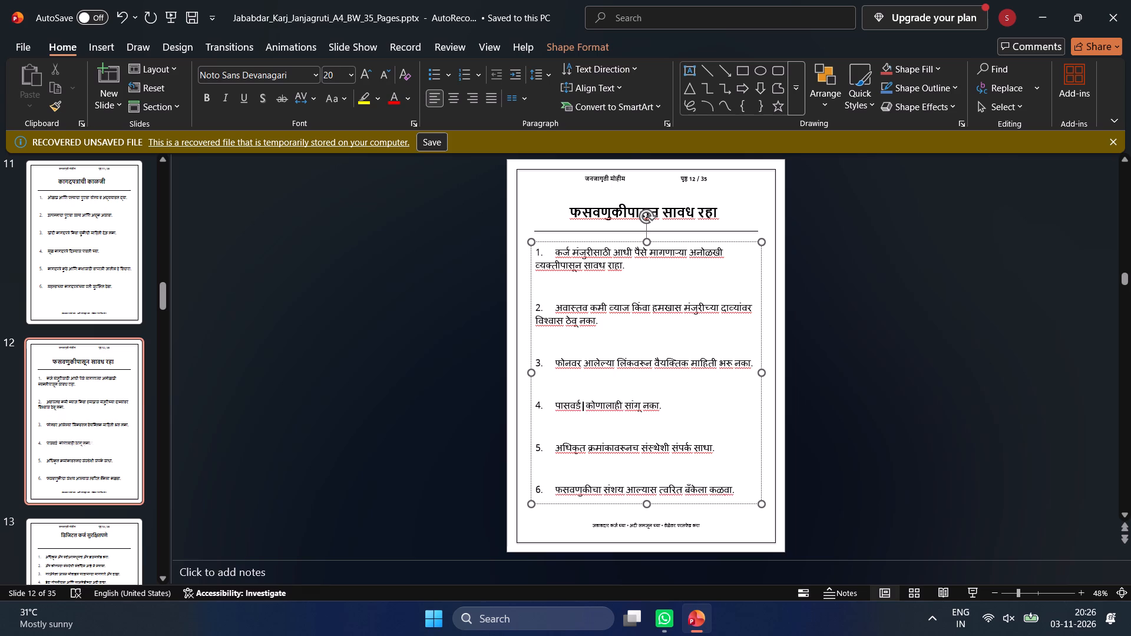
{"action": "left_click", "coordinate": [709, 400]}
{"action": "left_click", "coordinate": [752, 452]}
{"action": "left_click", "coordinate": [469, 266]}
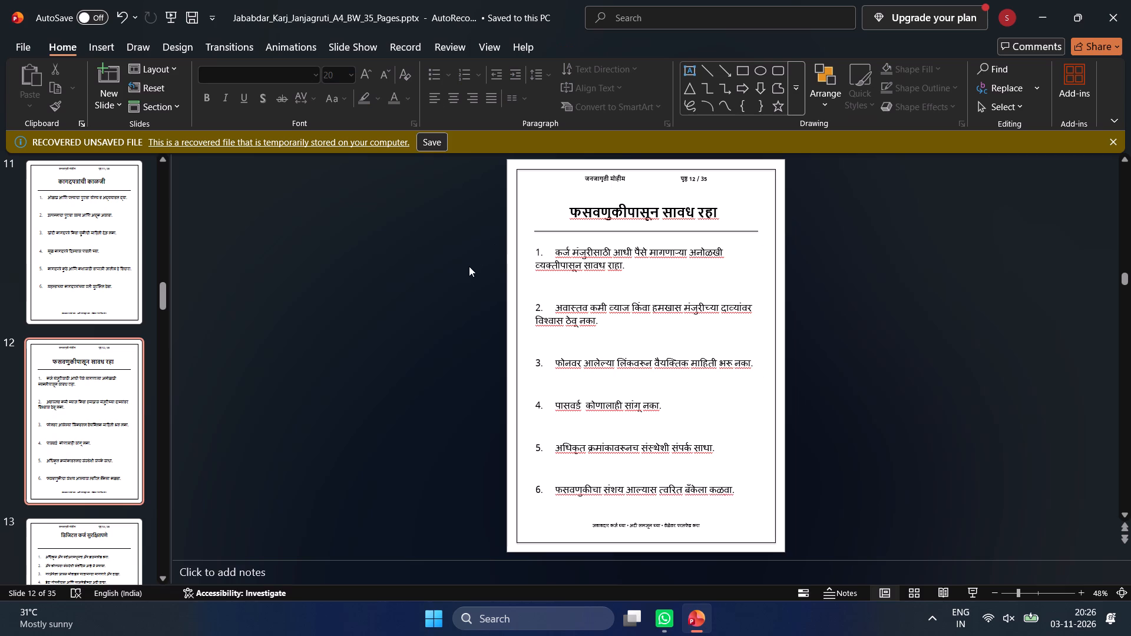
On slide 13, move the title "डिजिटल कर्ज सुरक्षितपणे" down, closer to the horizontal line beneath it.
{"action": "left_click", "coordinate": [80, 564]}
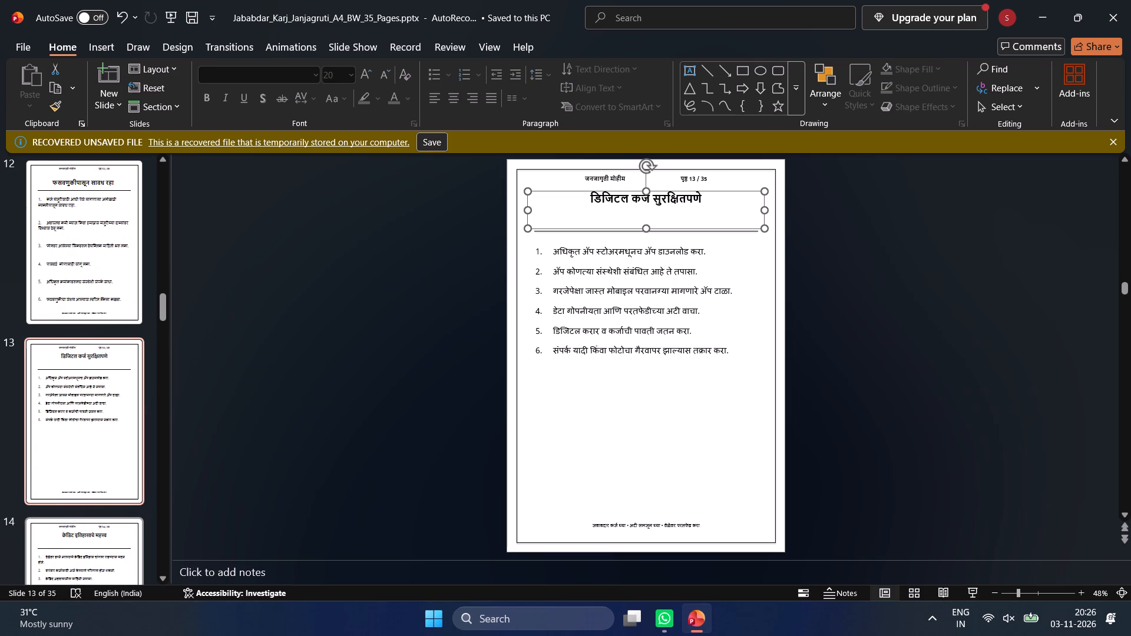
{"action": "left_click", "coordinate": [589, 201]}
{"action": "left_click_drag", "start_coordinate": [588, 198], "coordinate": [588, 212]}
{"action": "double_click", "coordinate": [593, 201]}
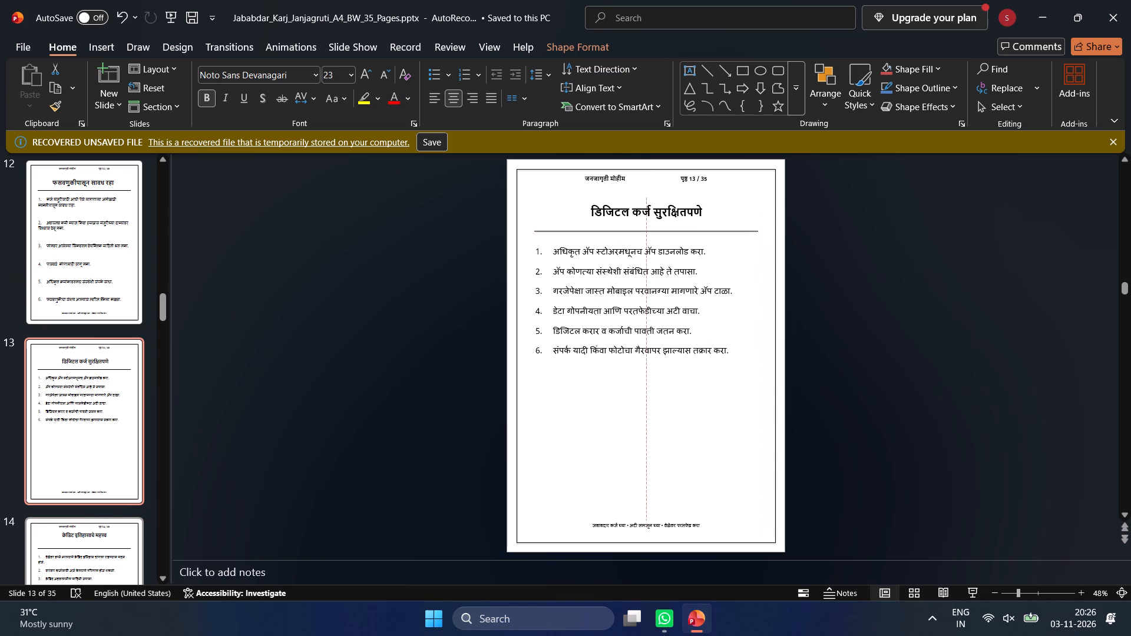
Set the font size of slide 13's title to 28.
{"action": "left_click", "coordinate": [590, 208]}
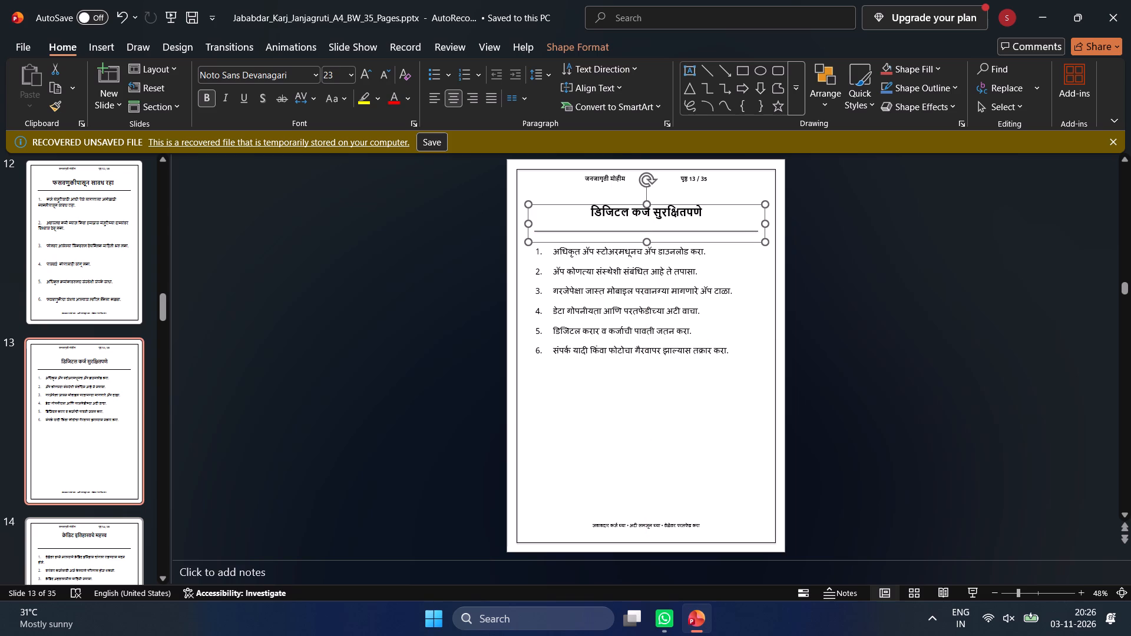
{"action": "left_click_drag", "start_coordinate": [593, 207], "coordinate": [702, 199]}
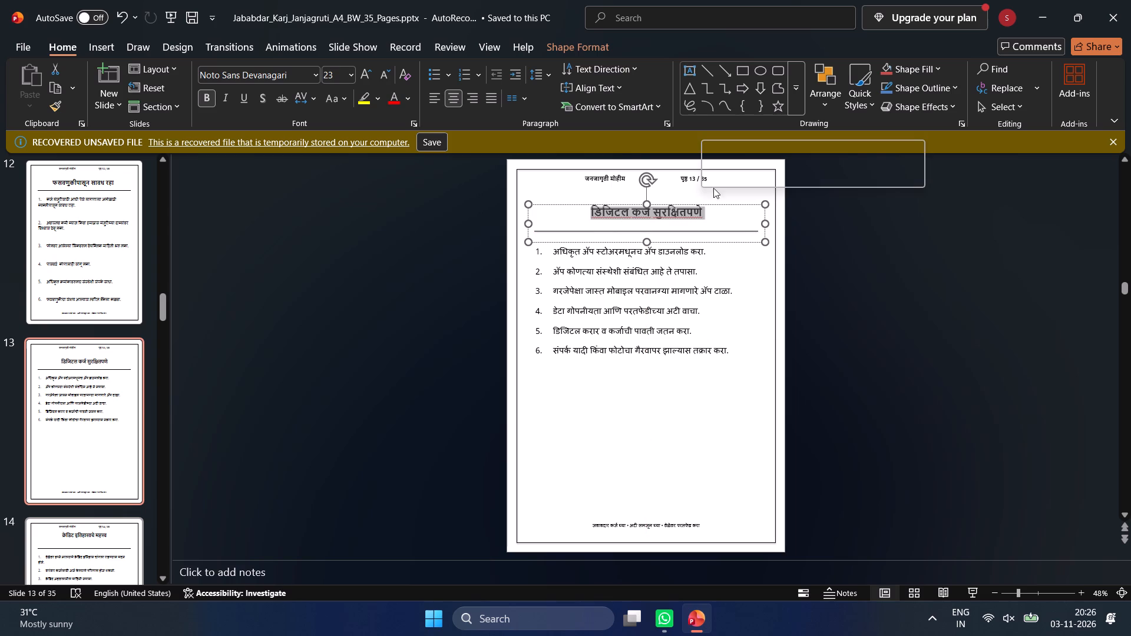
{"action": "left_click", "coordinate": [808, 151]}
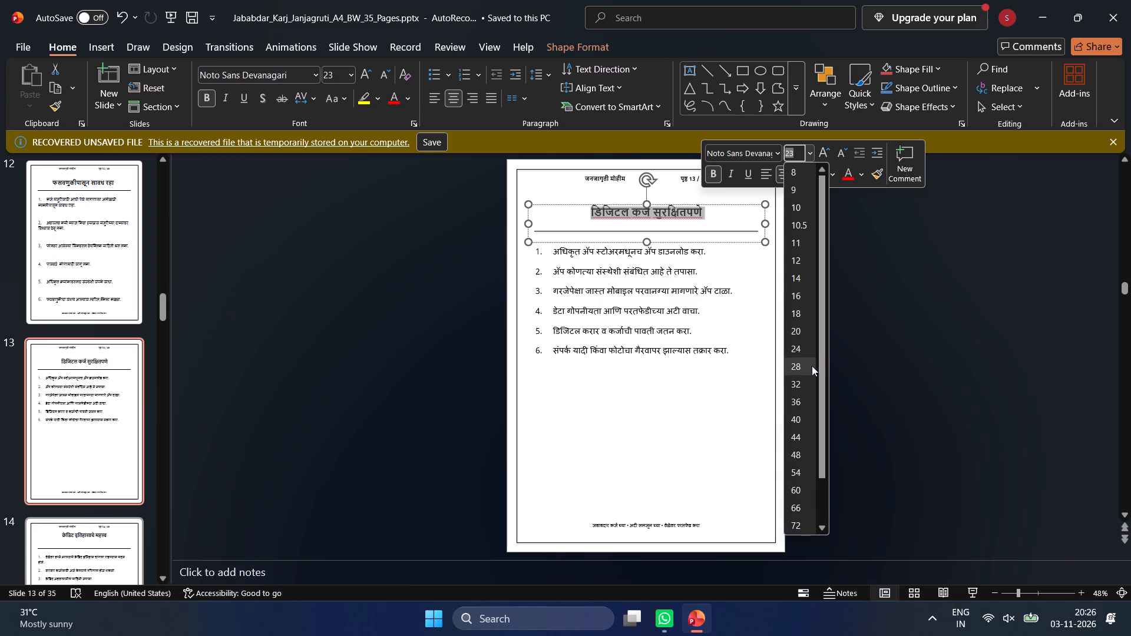
{"action": "left_click", "coordinate": [816, 367]}
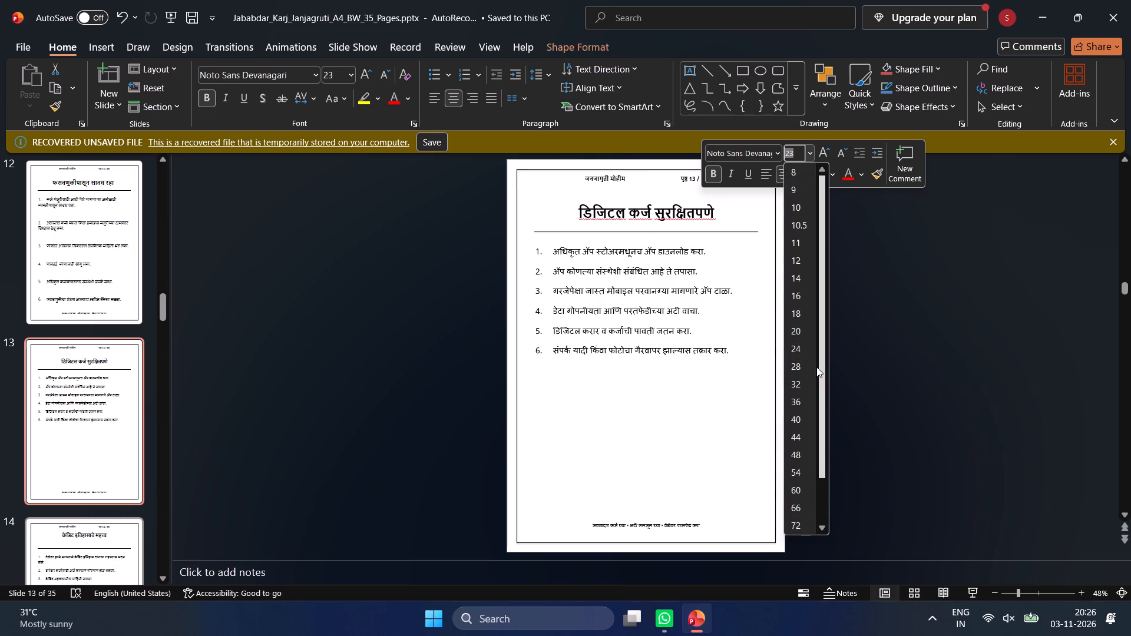
{"action": "left_click", "coordinate": [810, 367]}
Nudge slide 13's numbered list box slightly left and down, and set all its text to size 20.
{"action": "left_click_drag", "start_coordinate": [759, 397], "coordinate": [750, 401]}
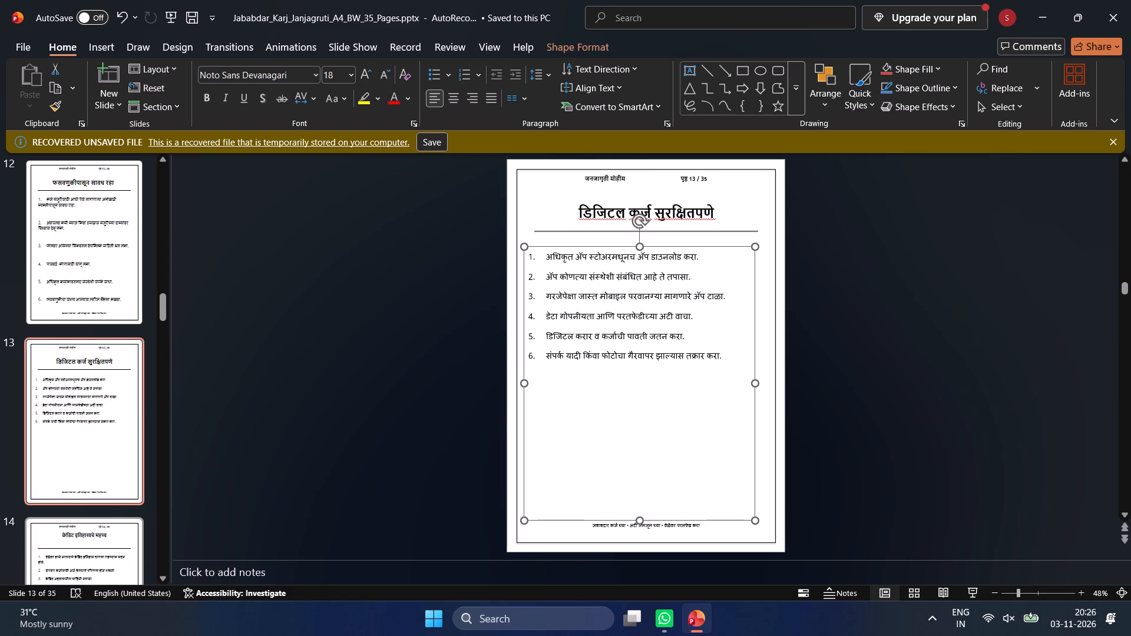
{"action": "left_click_drag", "start_coordinate": [529, 256], "coordinate": [732, 361]}
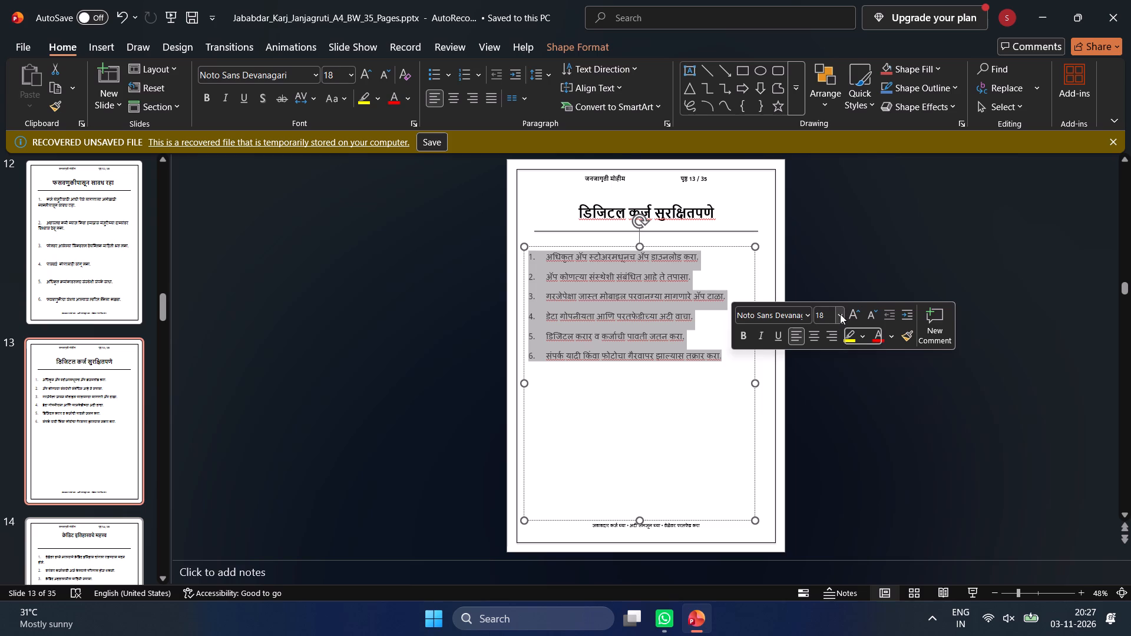
{"action": "left_click", "coordinate": [840, 314]}
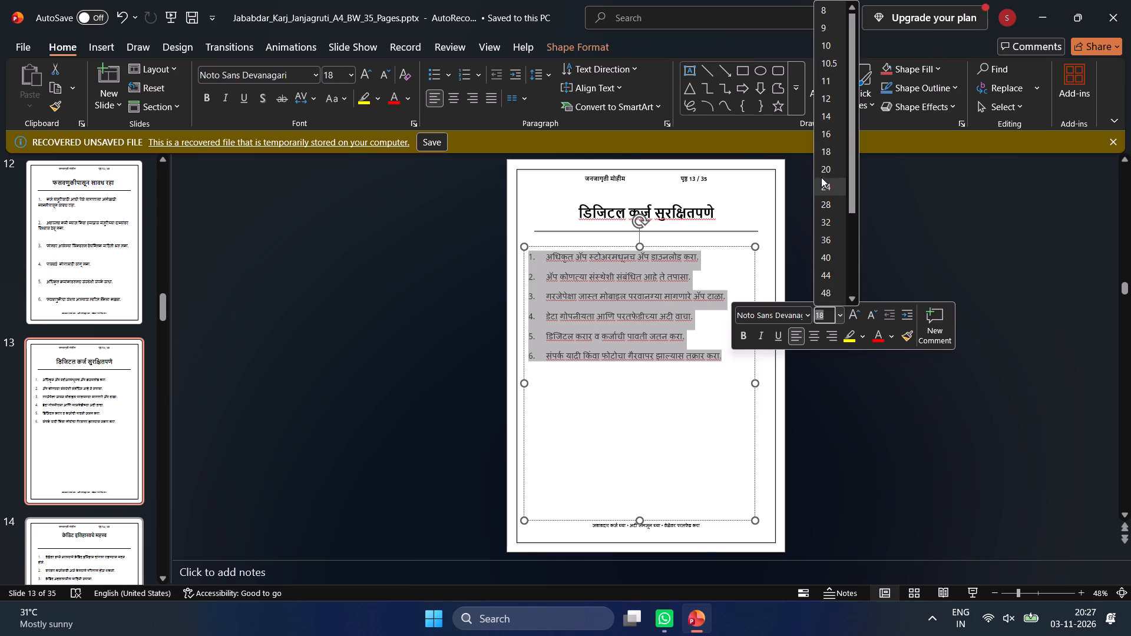
{"action": "left_click", "coordinate": [822, 176]}
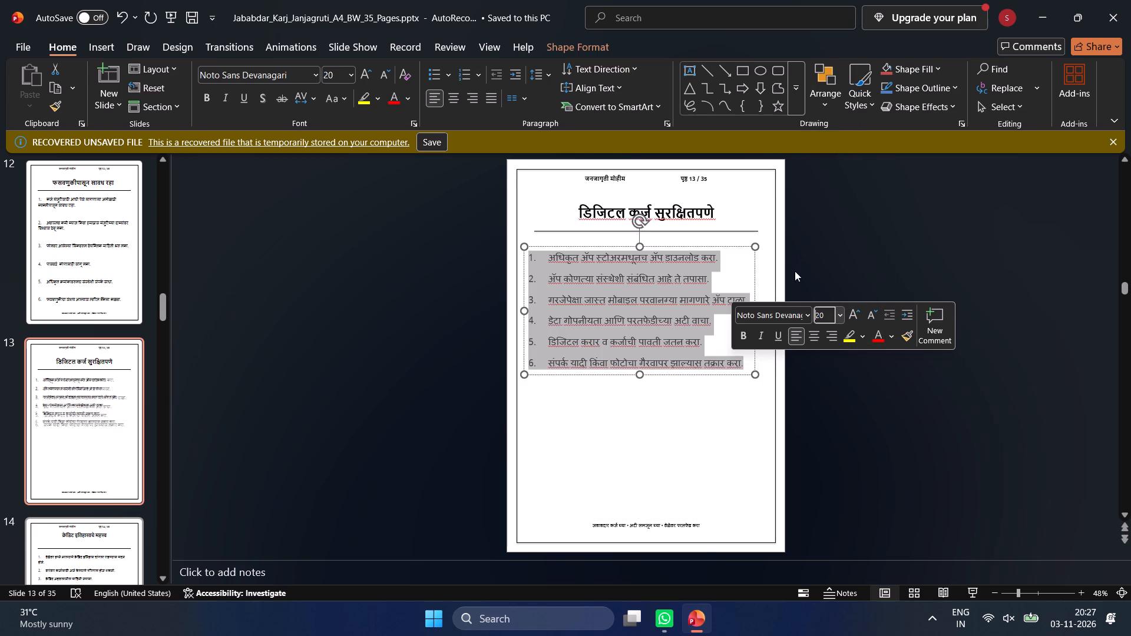
Insert a blank line after each of points 1 to 5 in slide 13's numbered list.
{"action": "left_click", "coordinate": [730, 270]}
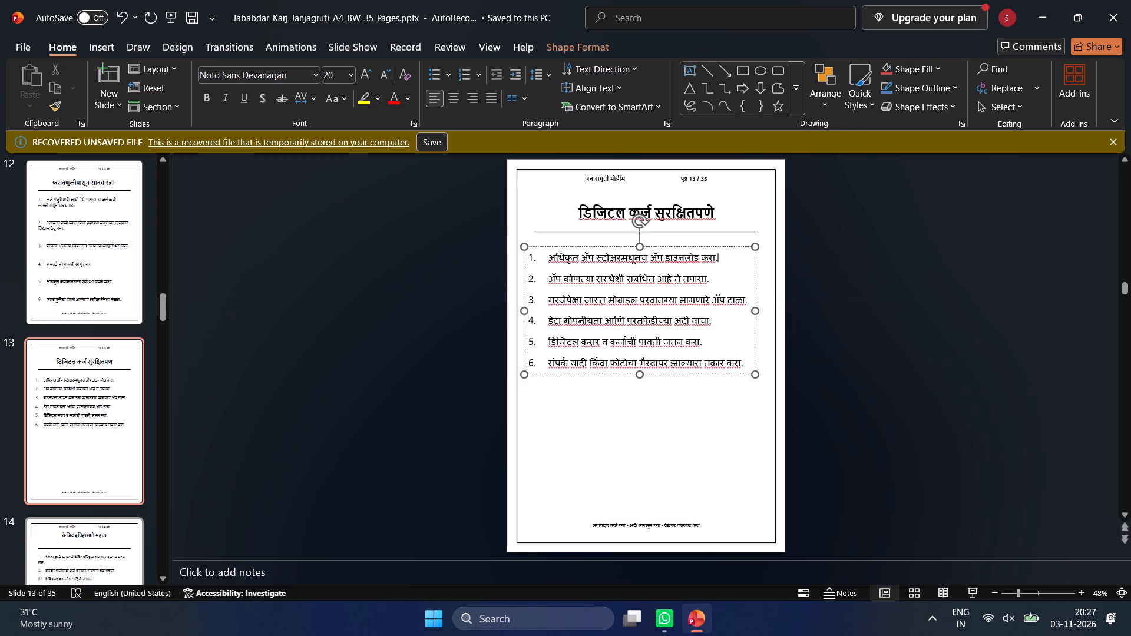
{"action": "key", "text": "Return"}
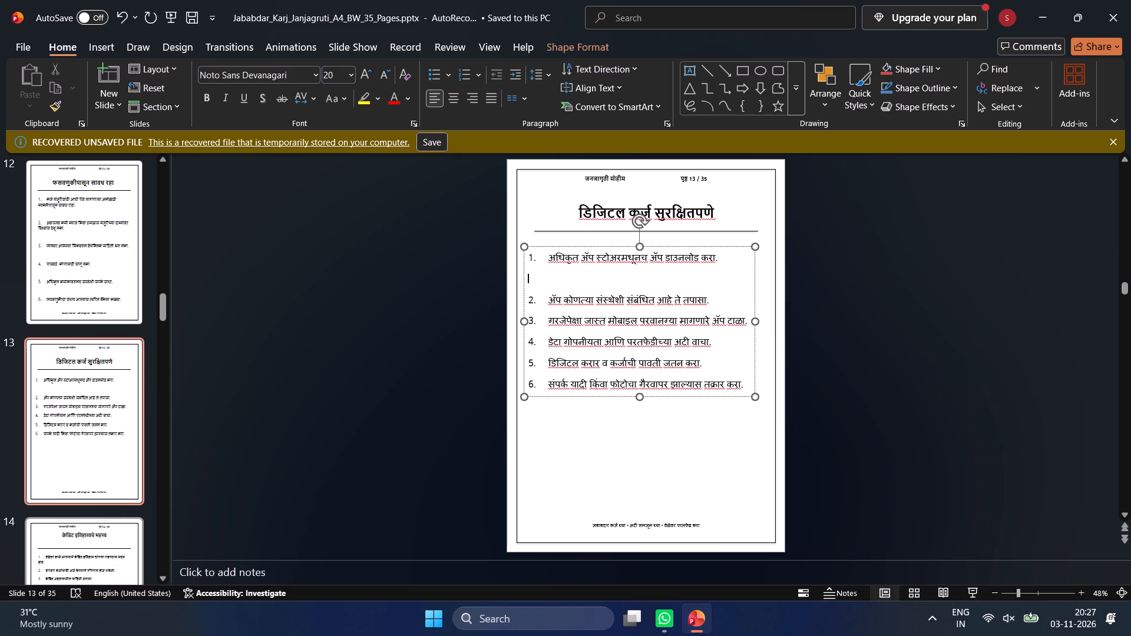
{"action": "left_click", "coordinate": [712, 297]}
{"action": "key", "text": "Return"}
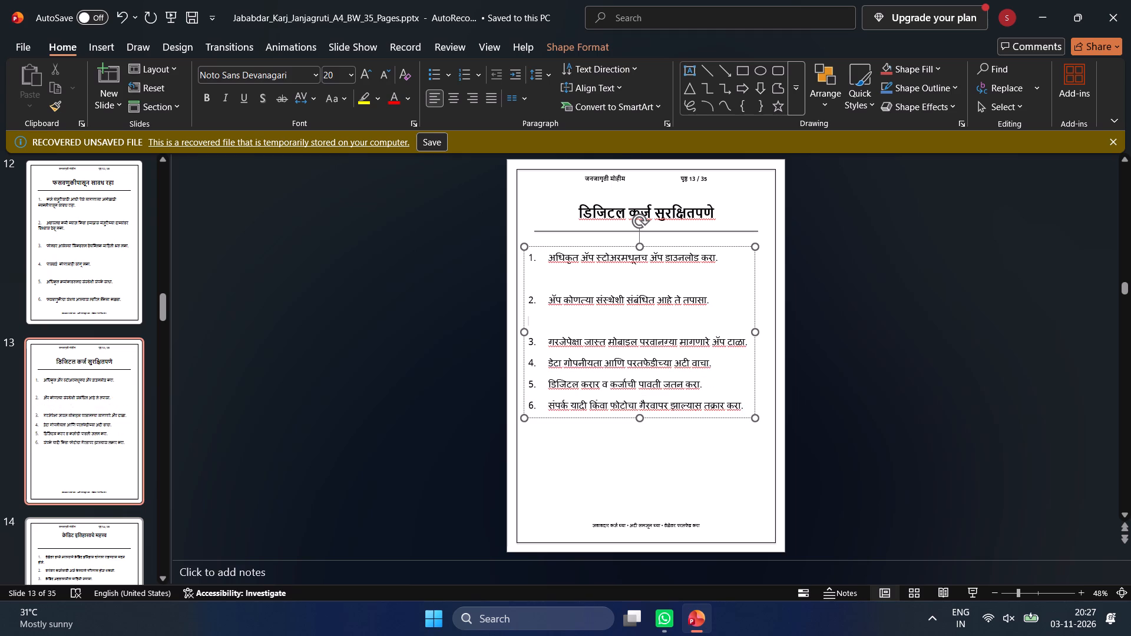
{"action": "left_click", "coordinate": [747, 342]}
{"action": "key", "text": "Return"}
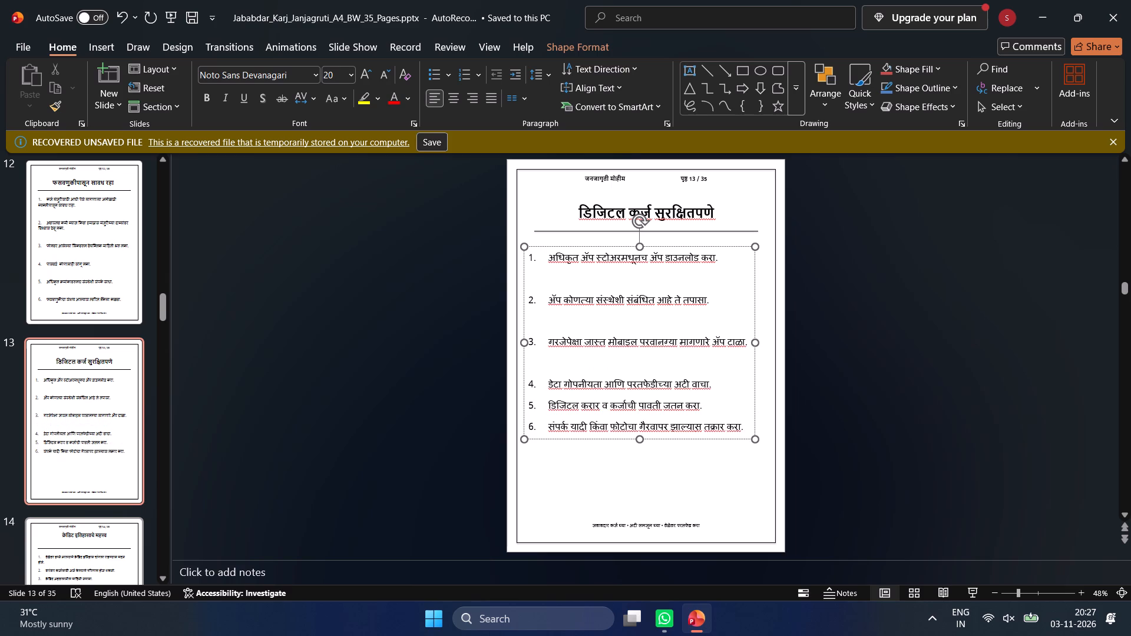
{"action": "left_click", "coordinate": [716, 385]}
{"action": "left_click", "coordinate": [716, 385]}
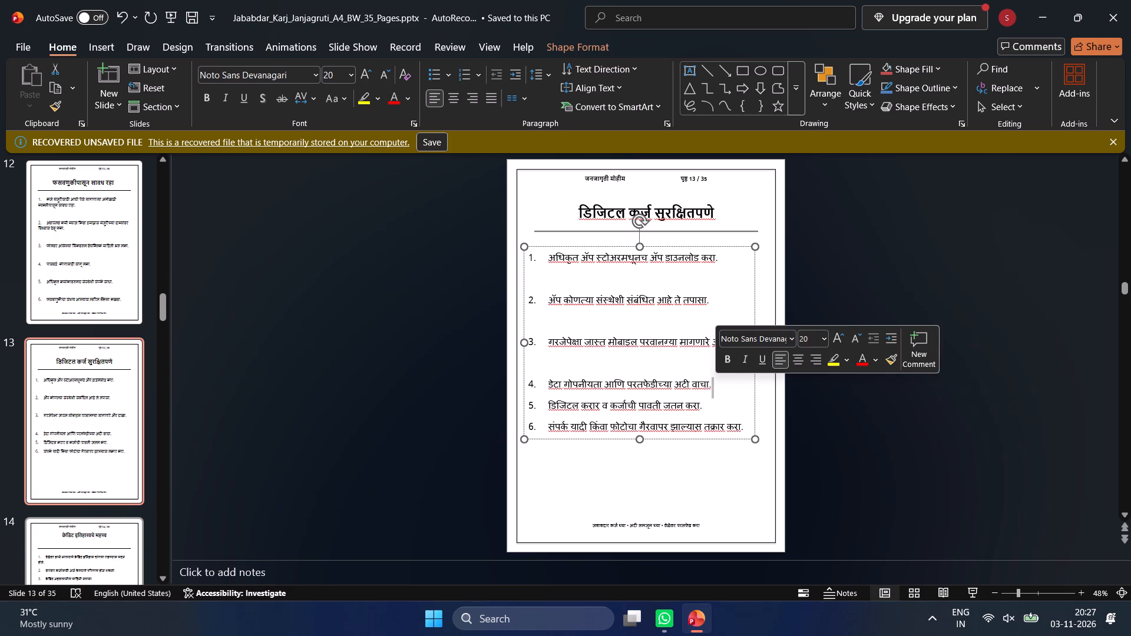
{"action": "left_click", "coordinate": [722, 385]}
{"action": "key", "text": "Return"}
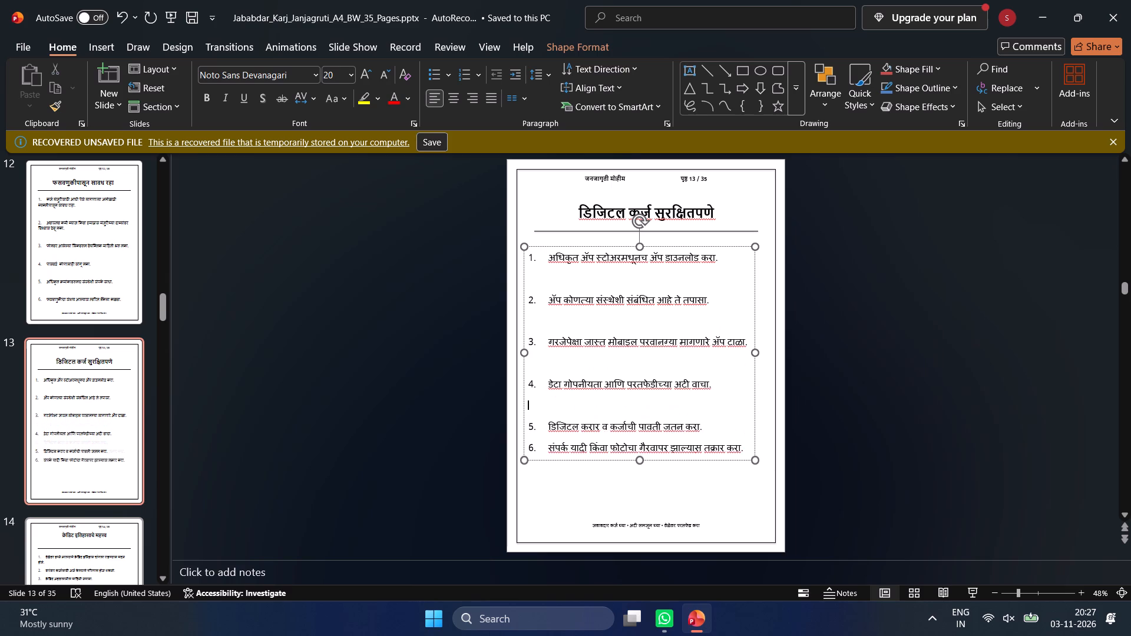
{"action": "left_click", "coordinate": [707, 419]}
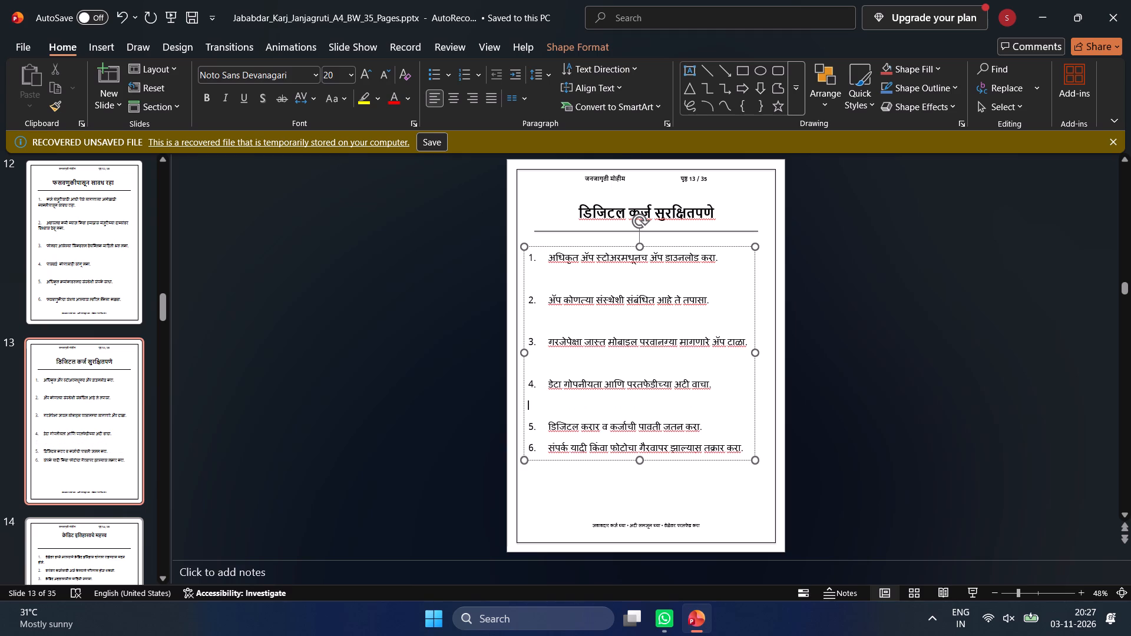
{"action": "left_click", "coordinate": [706, 421]}
{"action": "key", "text": "Return"}
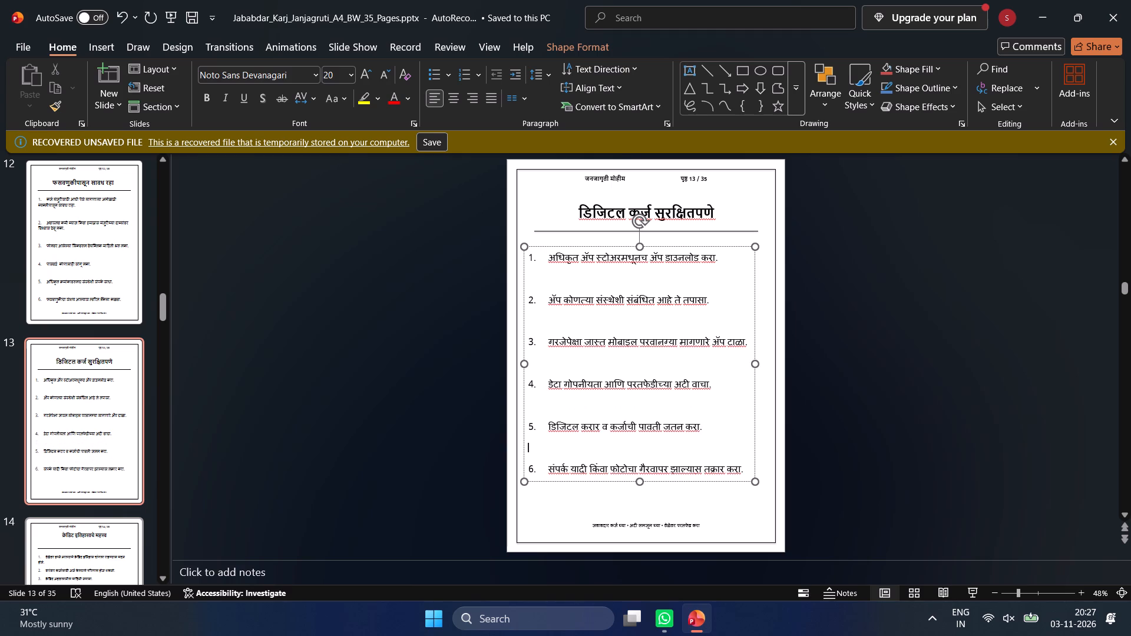
{"action": "left_click", "coordinate": [444, 376]}
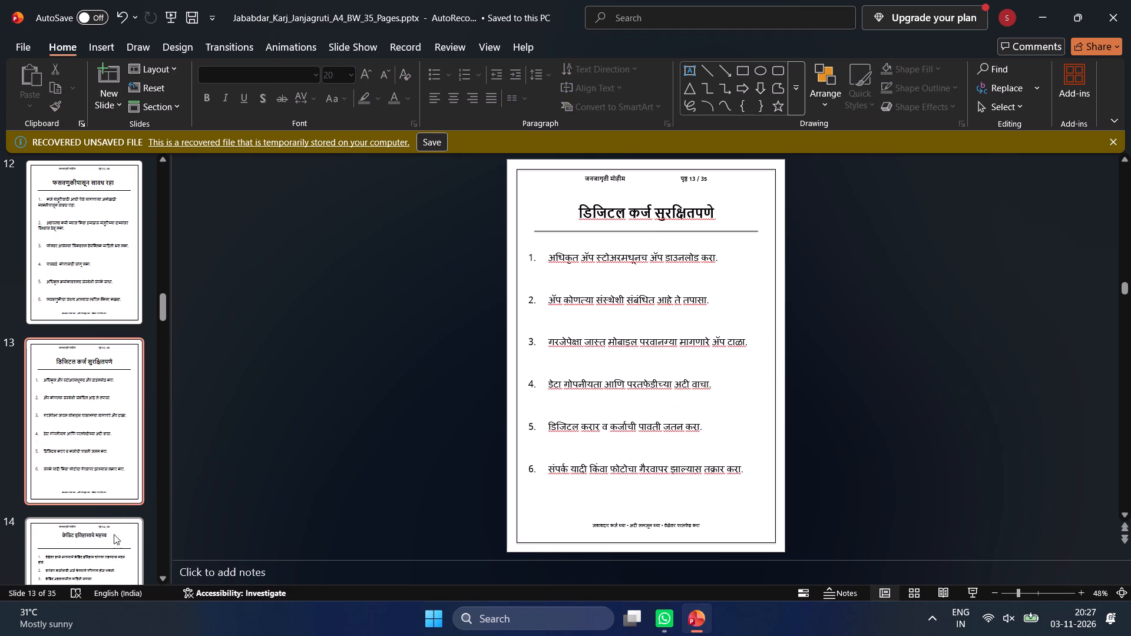
On slide 14, move the title "क्रेडिट इतिहासाचे महत्त्व" down, closer to the horizontal line beneath it.
{"action": "left_click", "coordinate": [114, 540]}
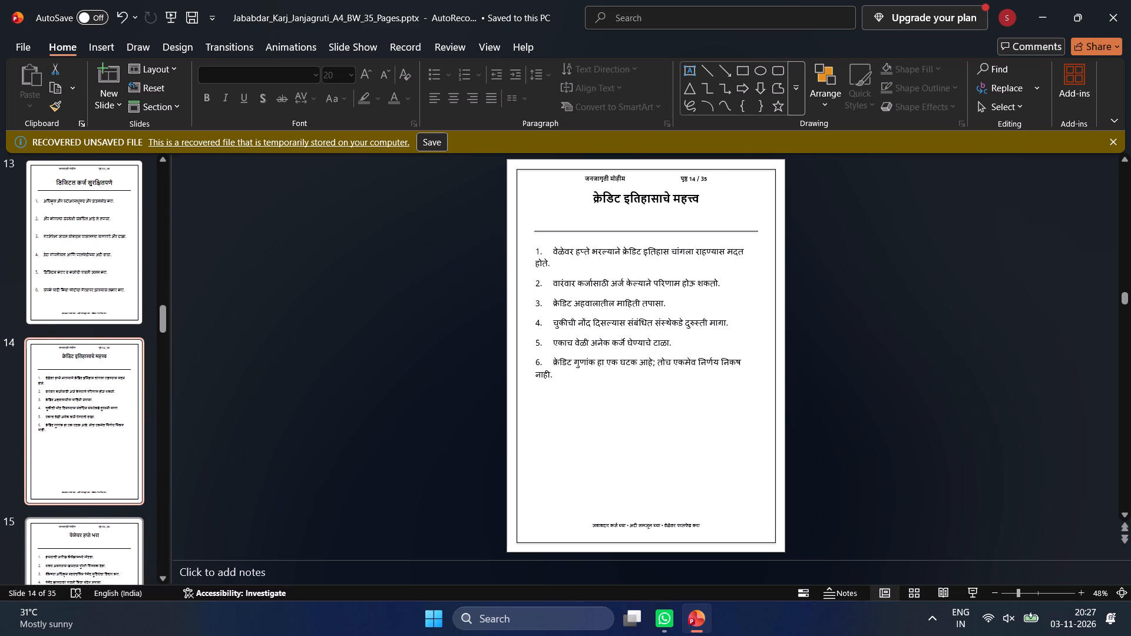
{"action": "left_click_drag", "start_coordinate": [574, 184], "coordinate": [581, 204]}
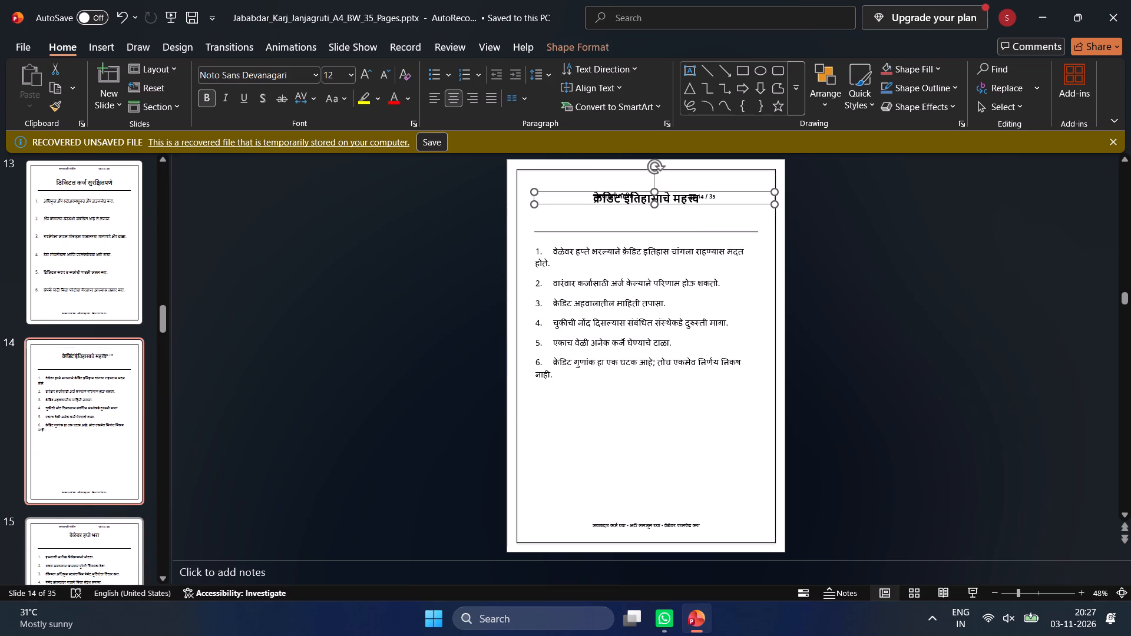
{"action": "left_click_drag", "start_coordinate": [569, 196], "coordinate": [570, 190]}
{"action": "left_click", "coordinate": [573, 210]}
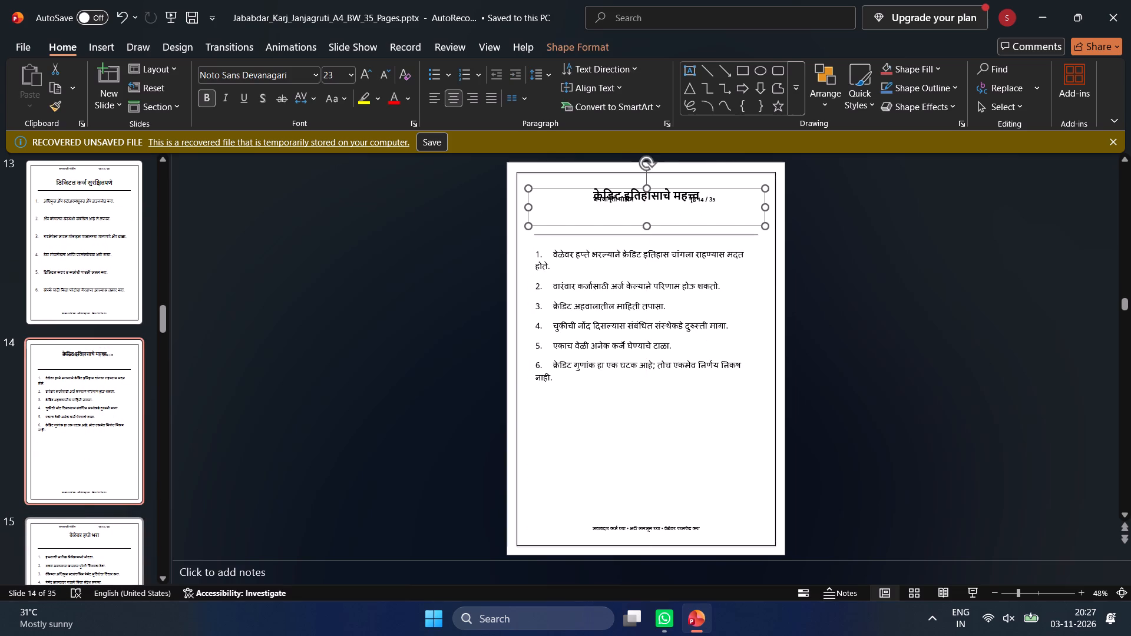
{"action": "left_click", "coordinate": [573, 210]}
{"action": "left_click", "coordinate": [573, 210]}
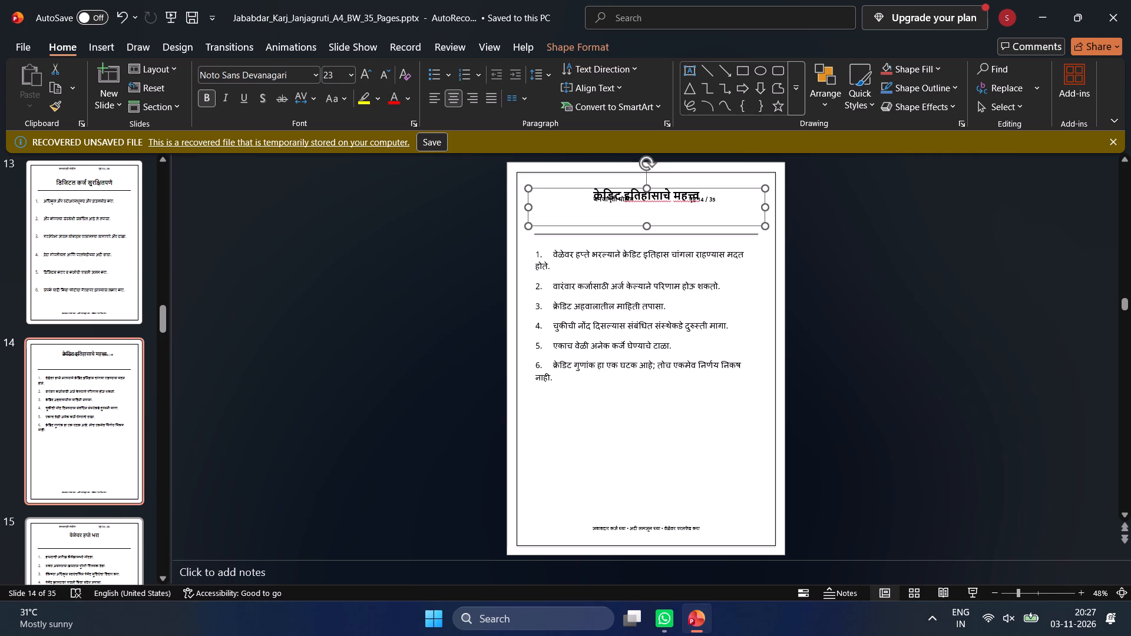
{"action": "left_click_drag", "start_coordinate": [571, 211], "coordinate": [570, 230]}
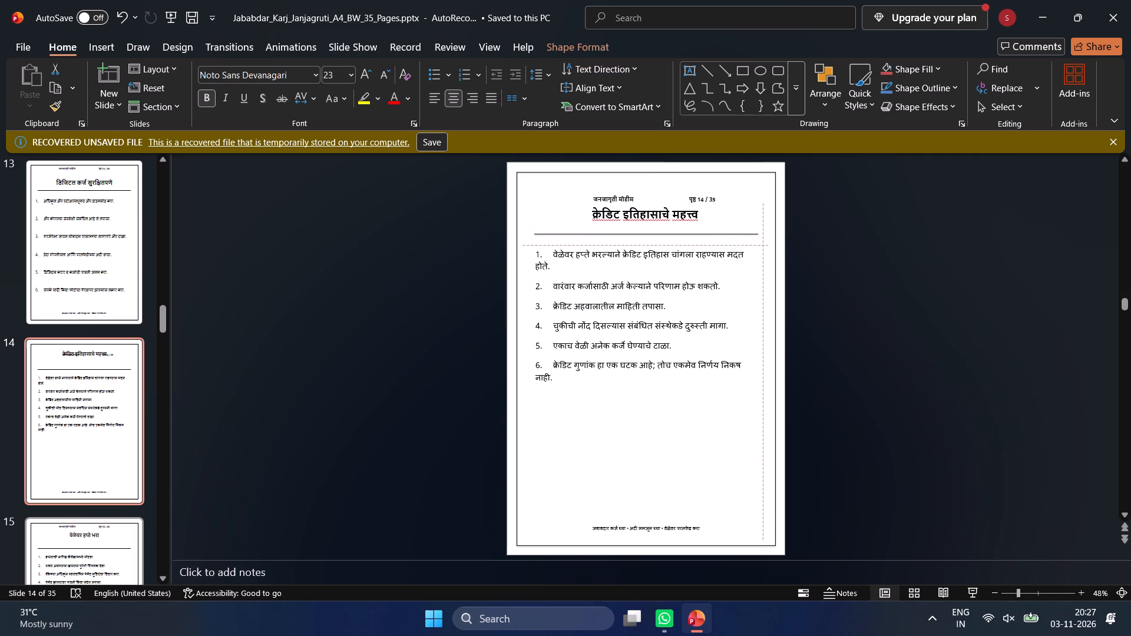
{"action": "left_click_drag", "start_coordinate": [570, 230], "coordinate": [571, 232]}
Move slide 14's header line with the page number up, clear of the title.
{"action": "double_click", "coordinate": [567, 197]}
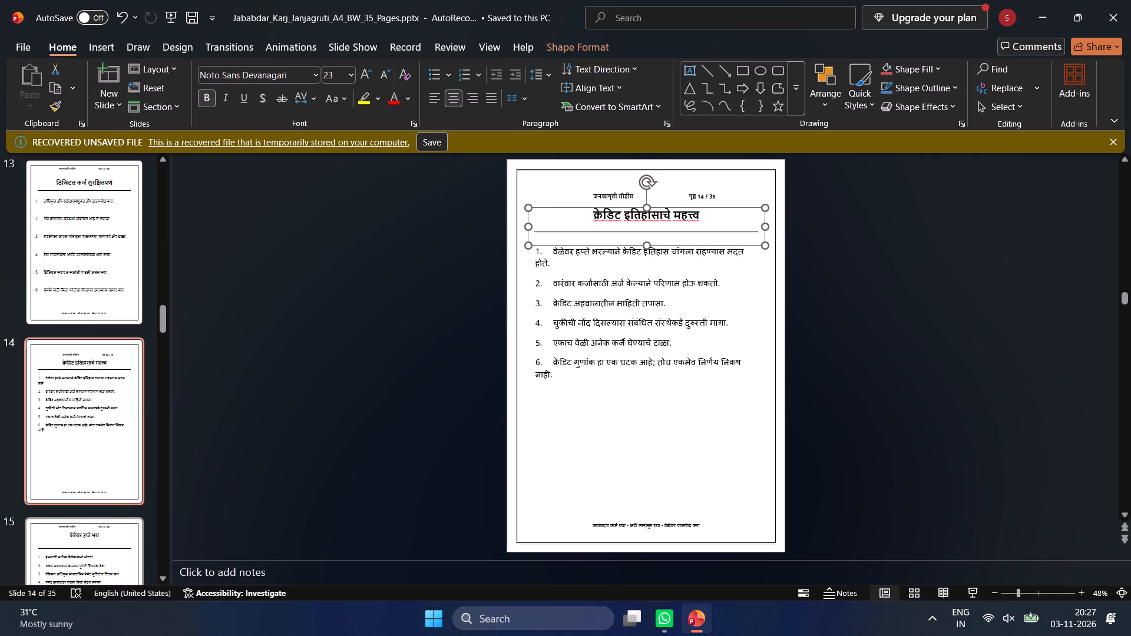
{"action": "left_click_drag", "start_coordinate": [571, 198], "coordinate": [567, 187]}
Nudge slide 14's title "क्रेडिट इतिहासाचे महत्त्व" slightly up and left, and set its font size to 28.
{"action": "left_click", "coordinate": [576, 216]}
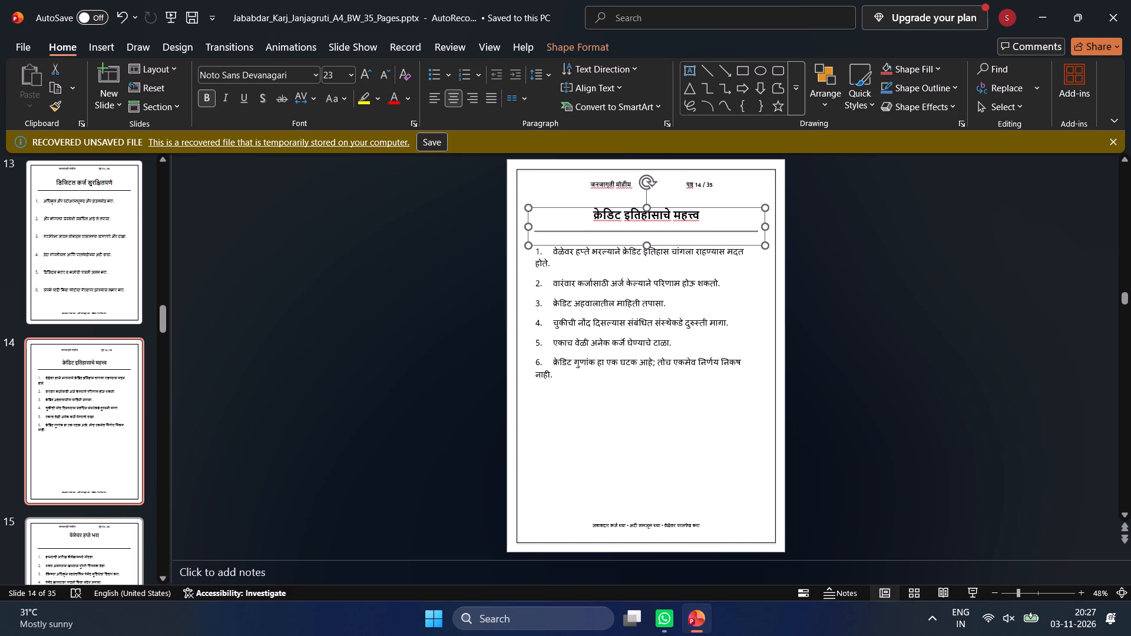
{"action": "double_click", "coordinate": [591, 211]}
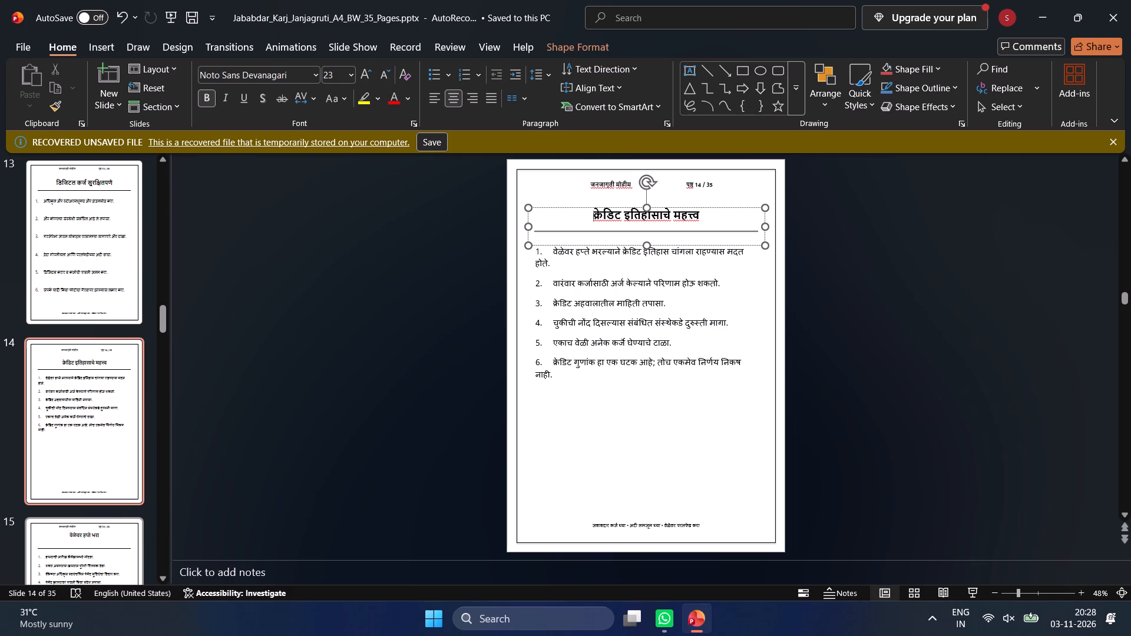
{"action": "left_click", "coordinate": [591, 216]}
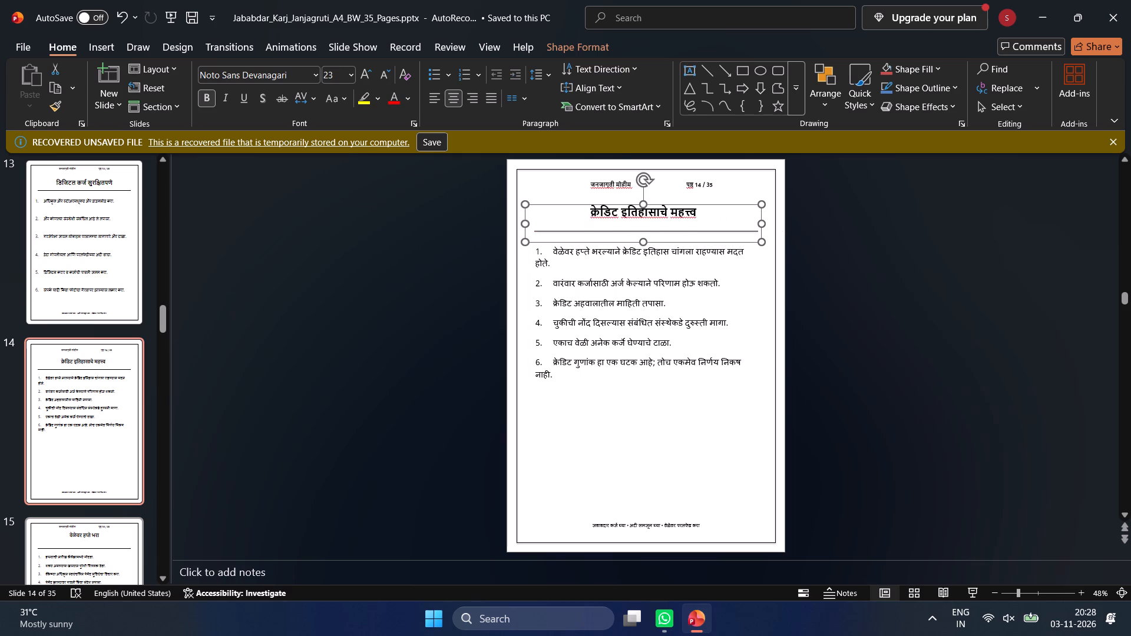
{"action": "left_click_drag", "start_coordinate": [592, 210], "coordinate": [648, 206]}
{"action": "left_click_drag", "start_coordinate": [648, 206], "coordinate": [766, 199]}
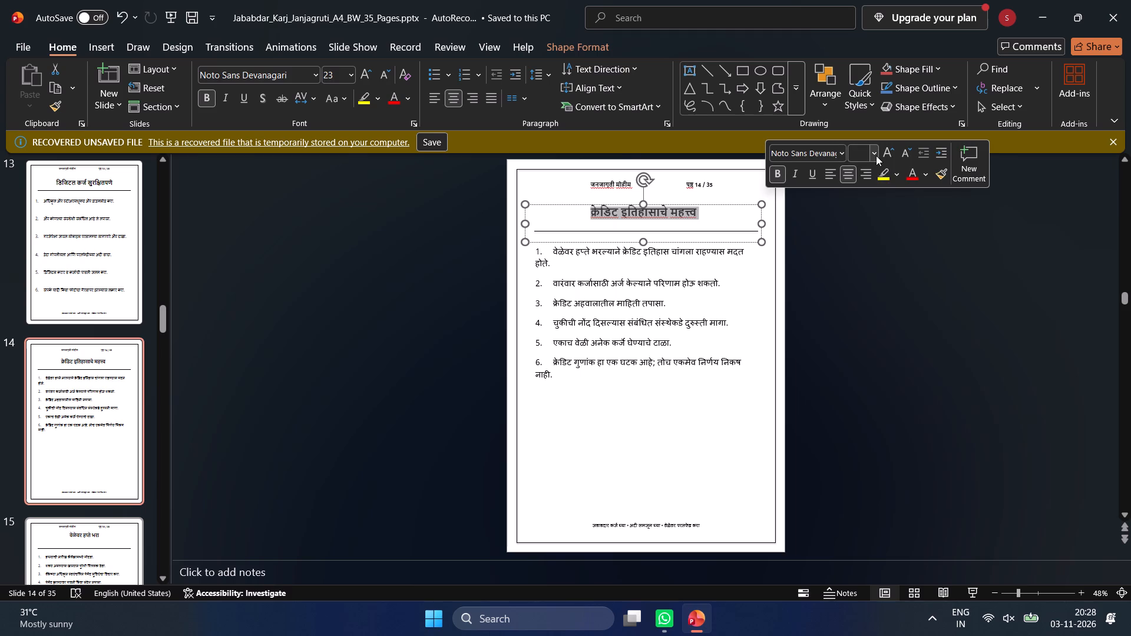
{"action": "left_click", "coordinate": [876, 155]}
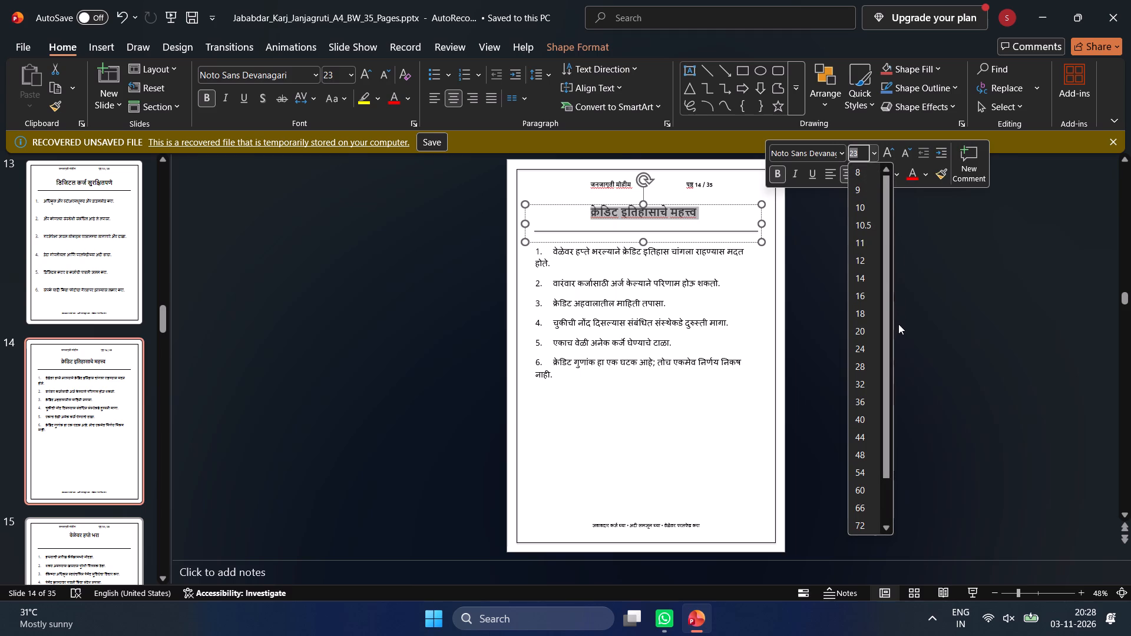
{"action": "left_click", "coordinate": [867, 369]}
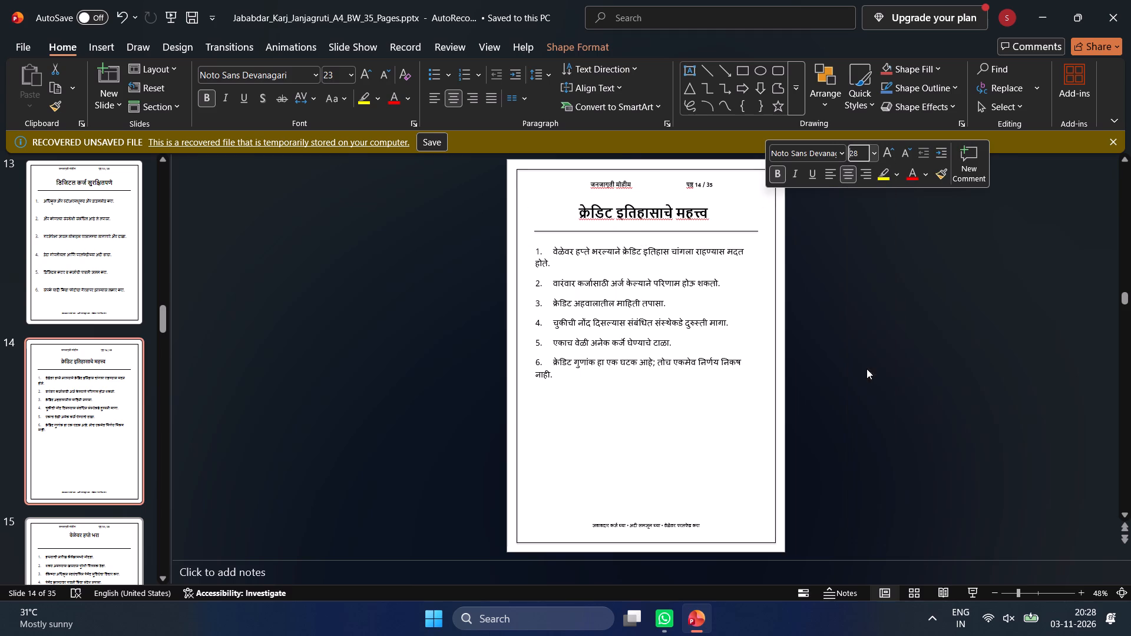
{"action": "left_click", "coordinate": [779, 394]}
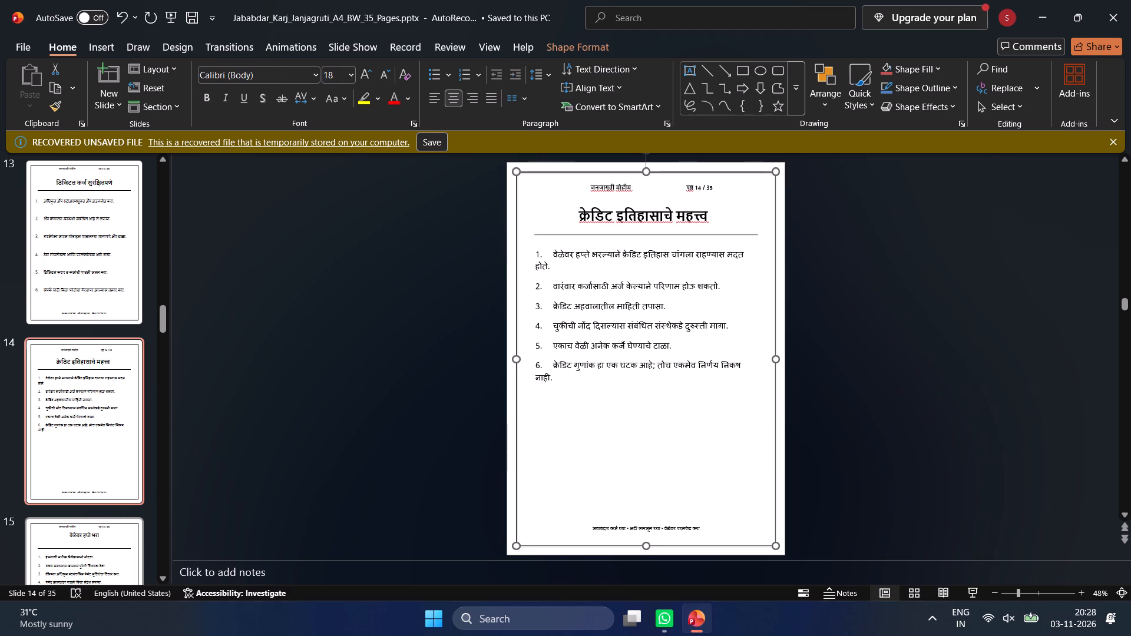
Set all text of slide 14's numbered list to size 20.
{"action": "left_click", "coordinate": [598, 304]}
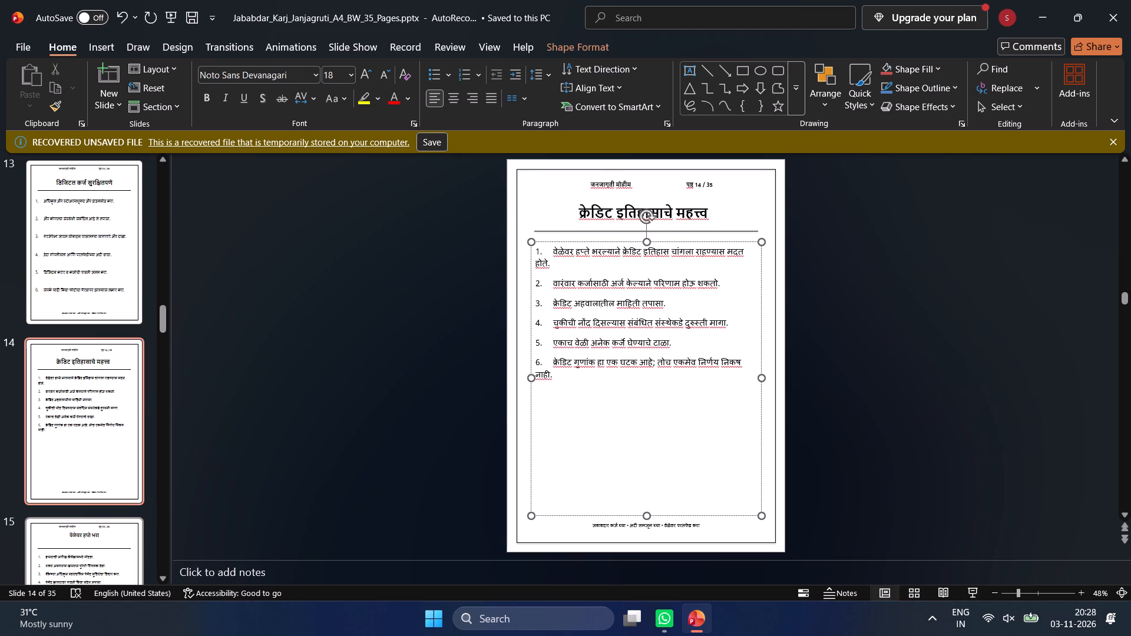
{"action": "left_click_drag", "start_coordinate": [537, 250], "coordinate": [631, 270]}
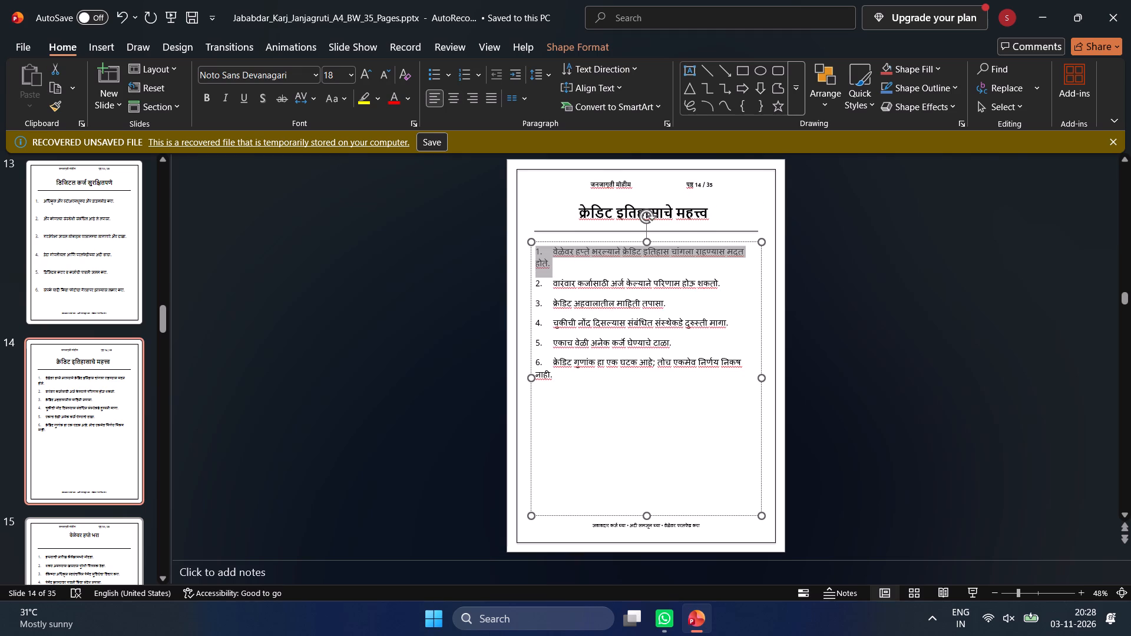
{"action": "left_click_drag", "start_coordinate": [631, 270], "coordinate": [633, 419]}
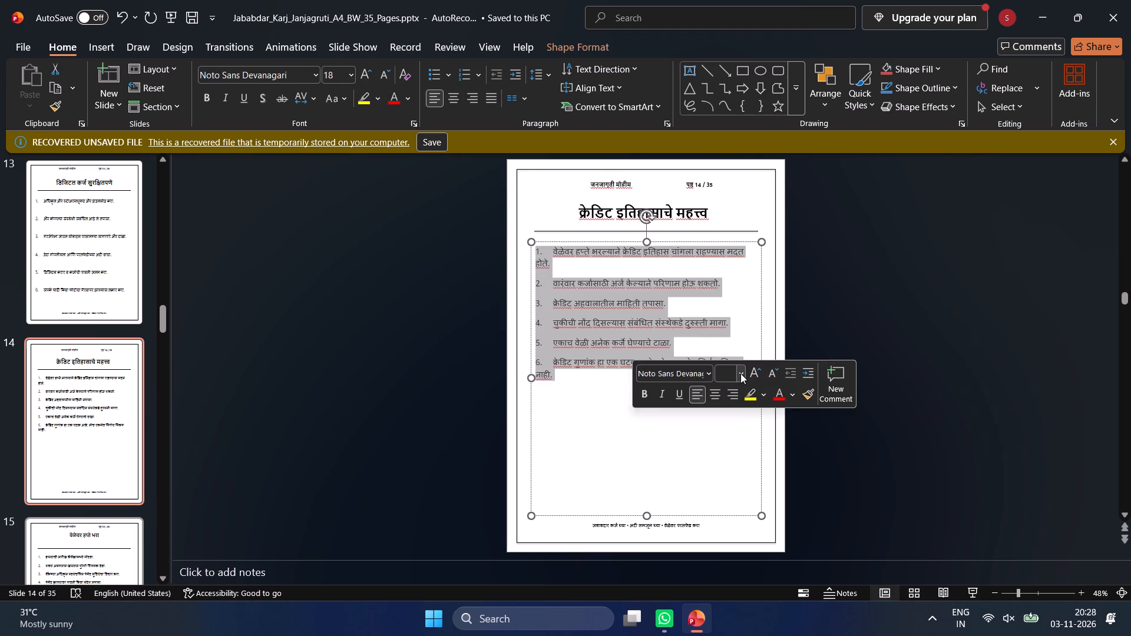
{"action": "left_click_drag", "start_coordinate": [740, 373], "coordinate": [725, 174]}
{"action": "left_click", "coordinate": [725, 174]}
{"action": "left_click", "coordinate": [721, 257]}
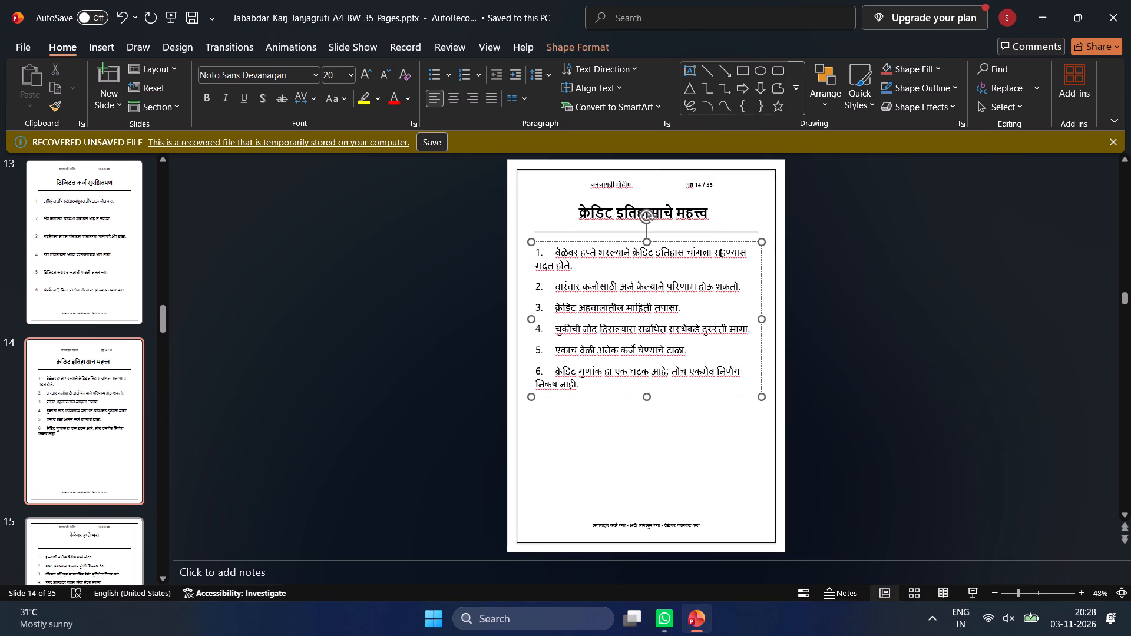
Insert a blank line after each of points 1 to 5 in slide 14's numbered list.
{"action": "left_click", "coordinate": [576, 276]}
{"action": "key", "text": "Return"}
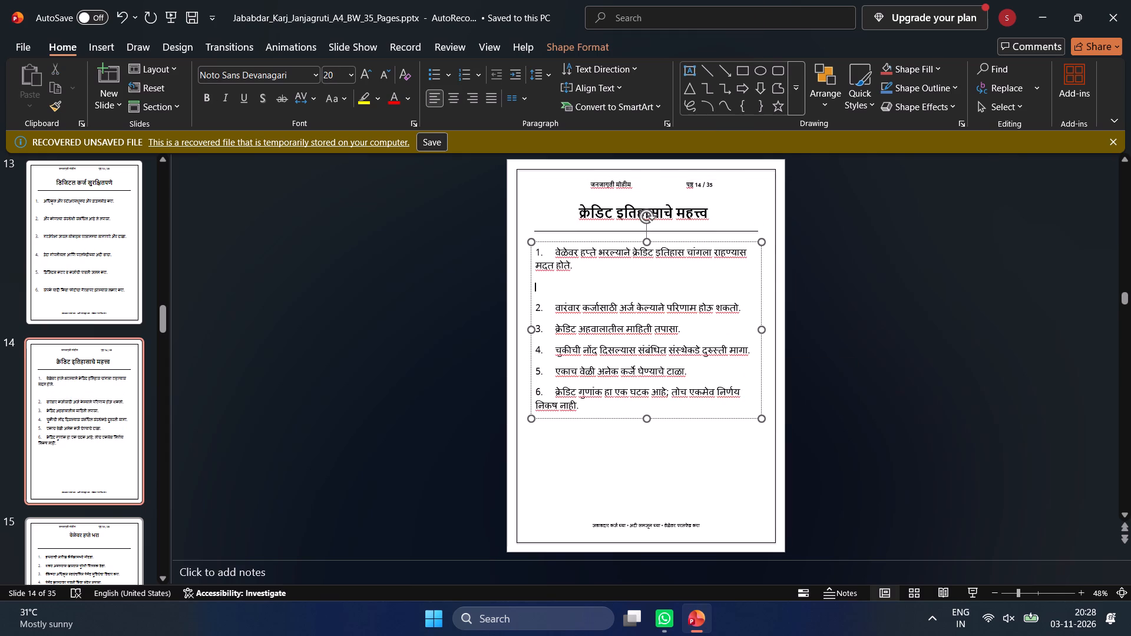
{"action": "left_click", "coordinate": [745, 302]}
{"action": "key", "text": "Return"}
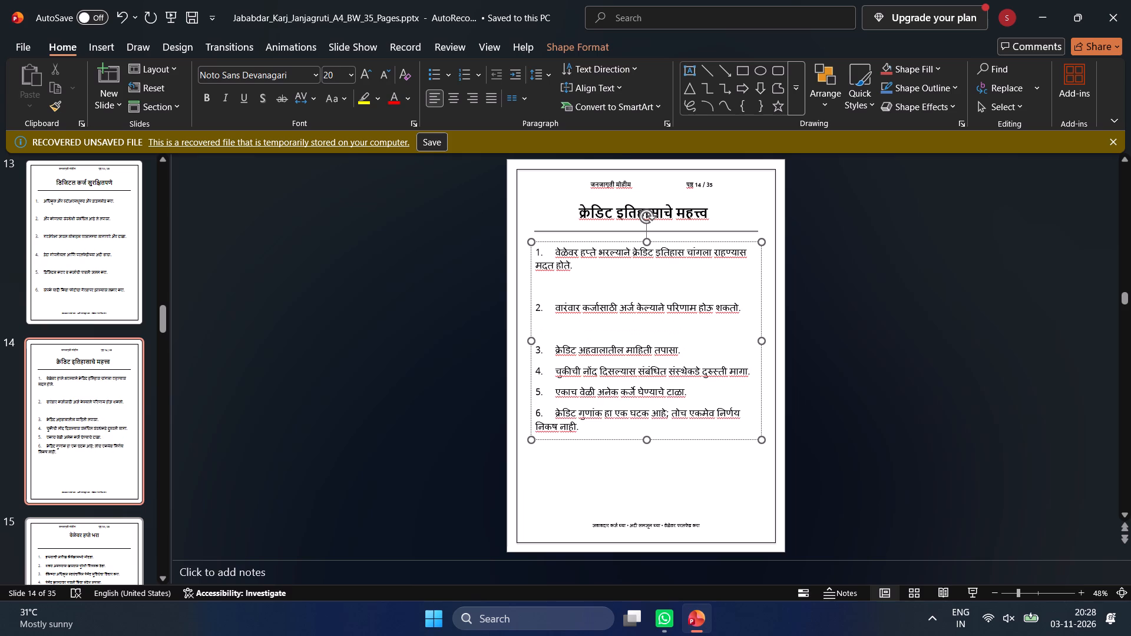
{"action": "left_click", "coordinate": [679, 350]}
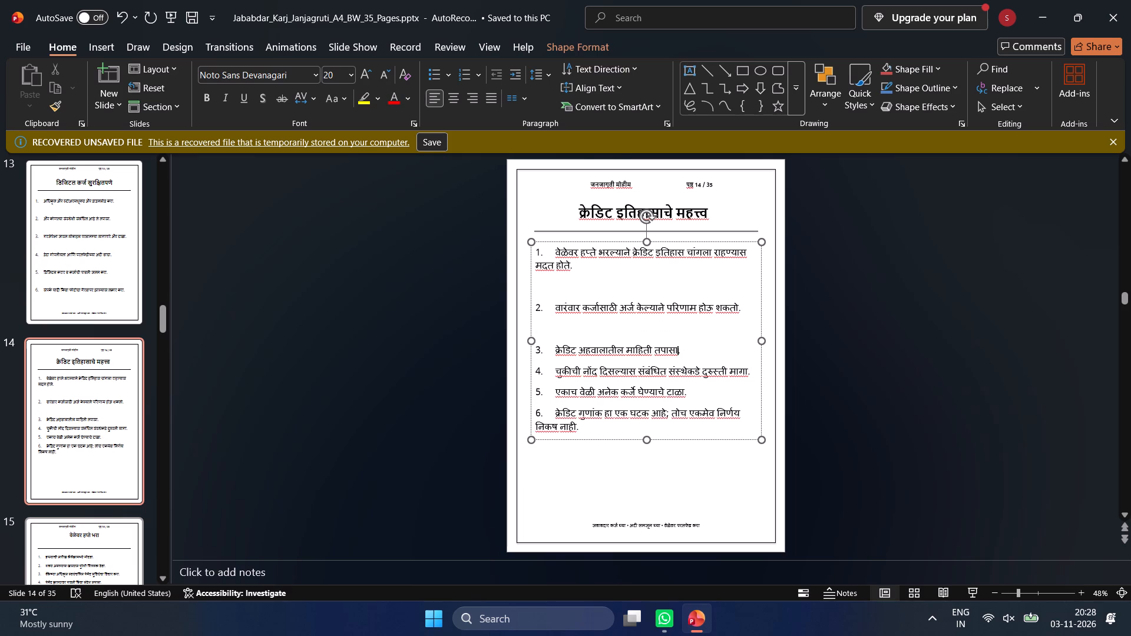
{"action": "left_click", "coordinate": [687, 353]}
{"action": "key", "text": "Return"}
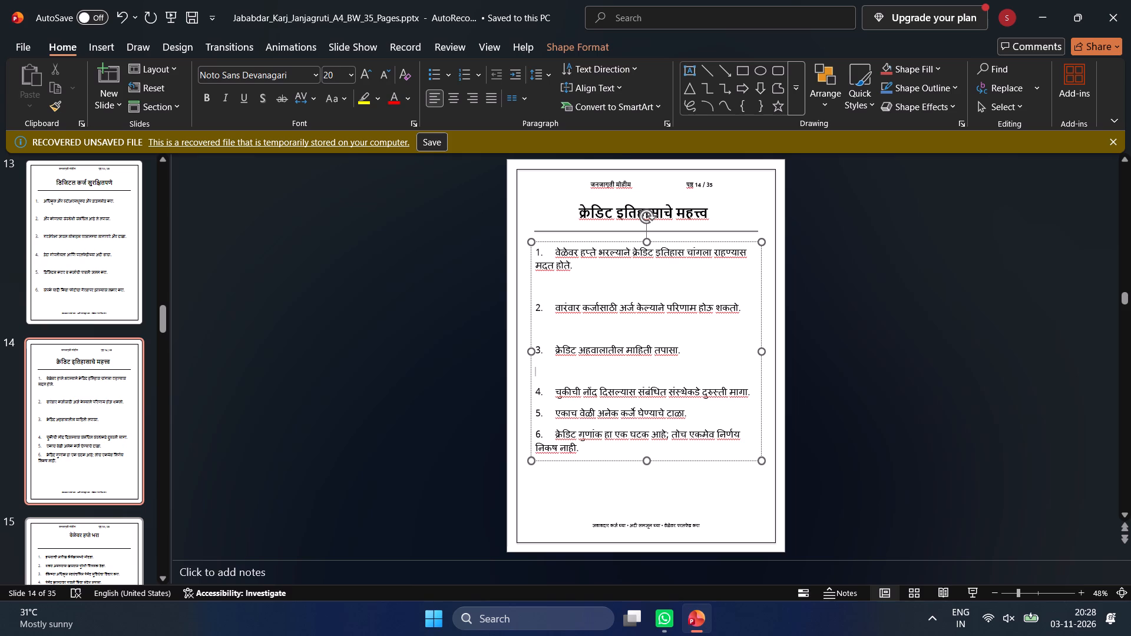
{"action": "left_click", "coordinate": [755, 396]}
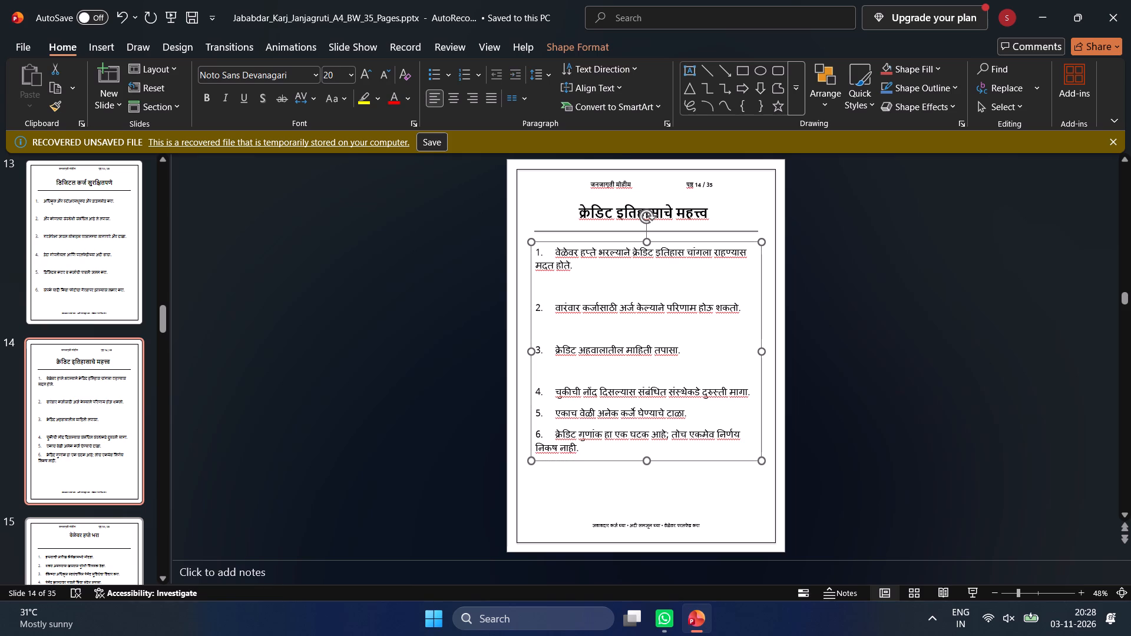
{"action": "left_click", "coordinate": [752, 390]}
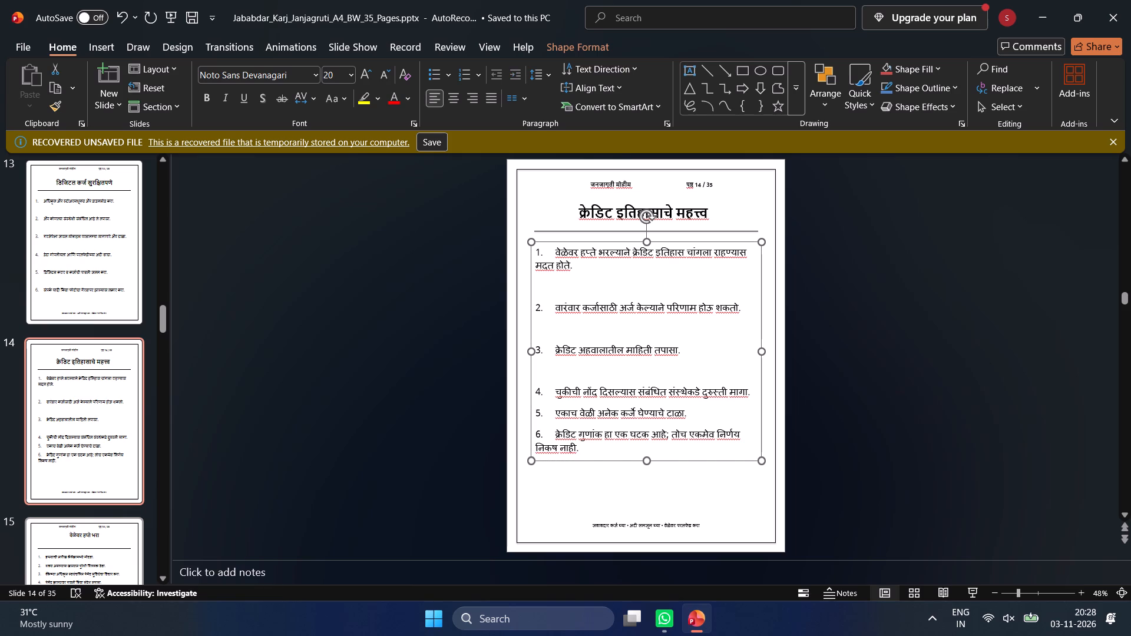
{"action": "left_click", "coordinate": [749, 390]}
{"action": "key", "text": "Return"}
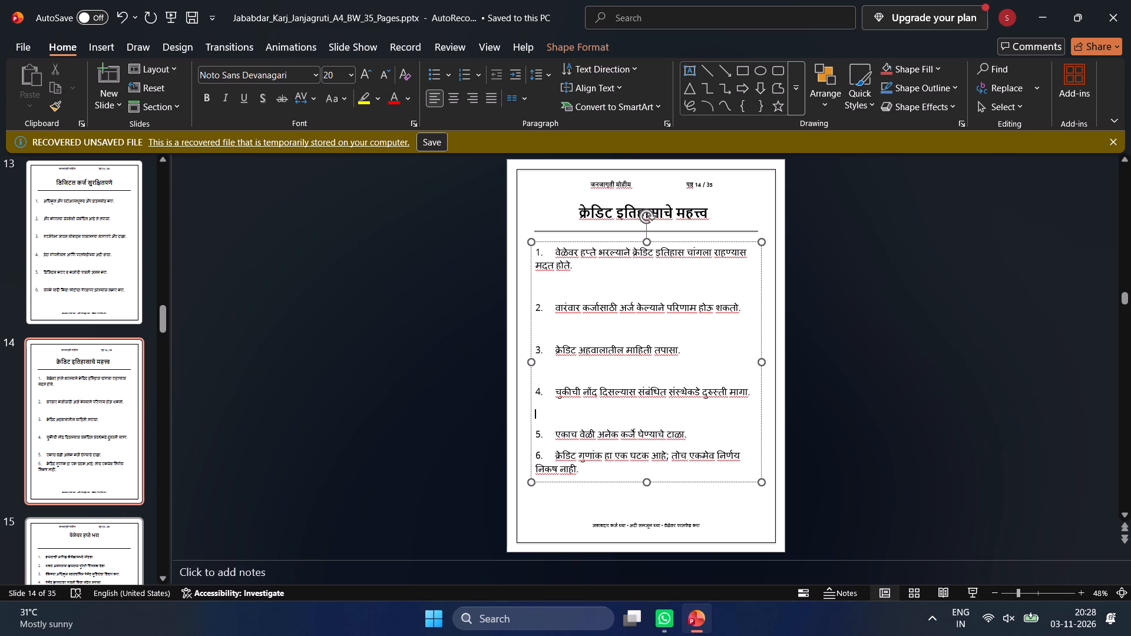
{"action": "left_click", "coordinate": [689, 438]}
{"action": "key", "text": "Return"}
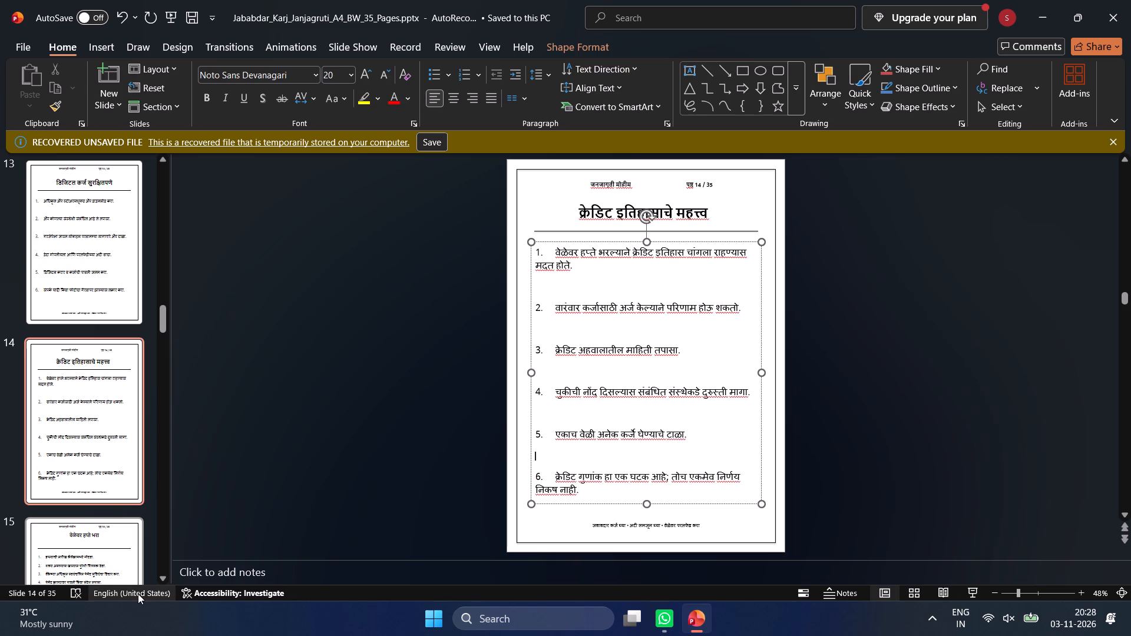
On slide 15, move the title "वेळेवर हप्ते भरा" slightly down, closer to the horizontal line beneath it.
{"action": "left_click", "coordinate": [52, 562]}
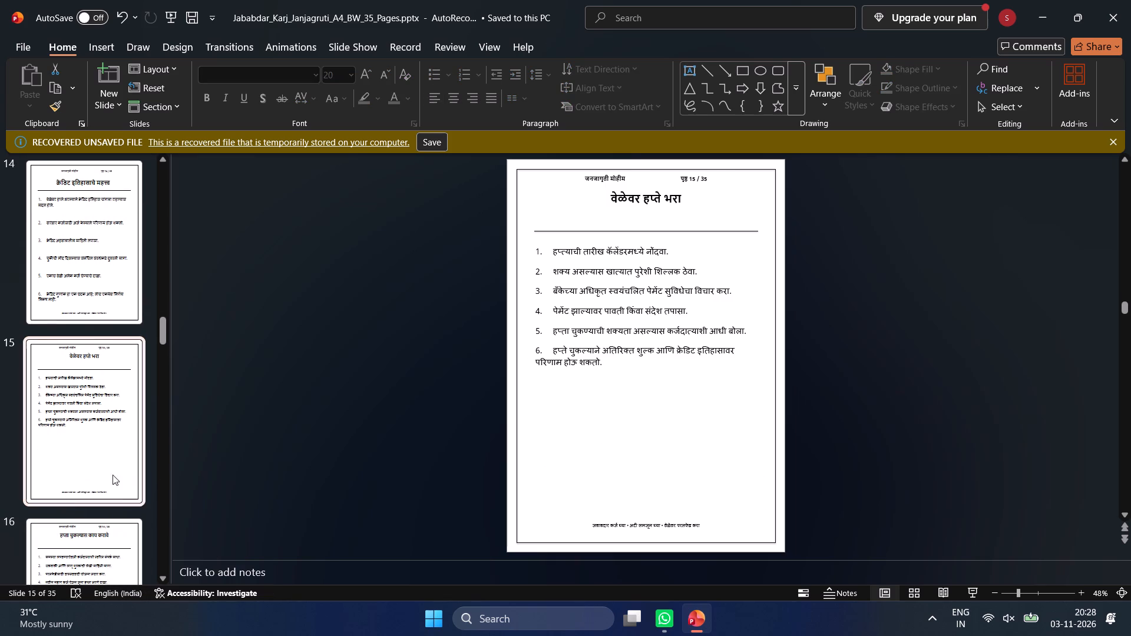
{"action": "left_click", "coordinate": [603, 198]}
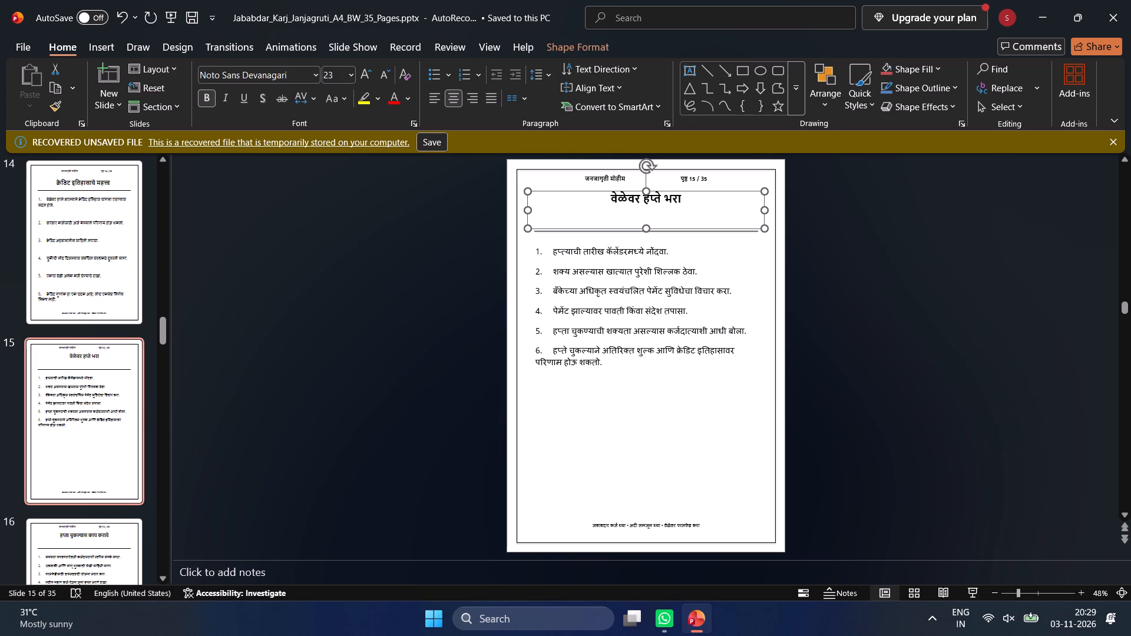
{"action": "left_click_drag", "start_coordinate": [596, 211], "coordinate": [597, 220]}
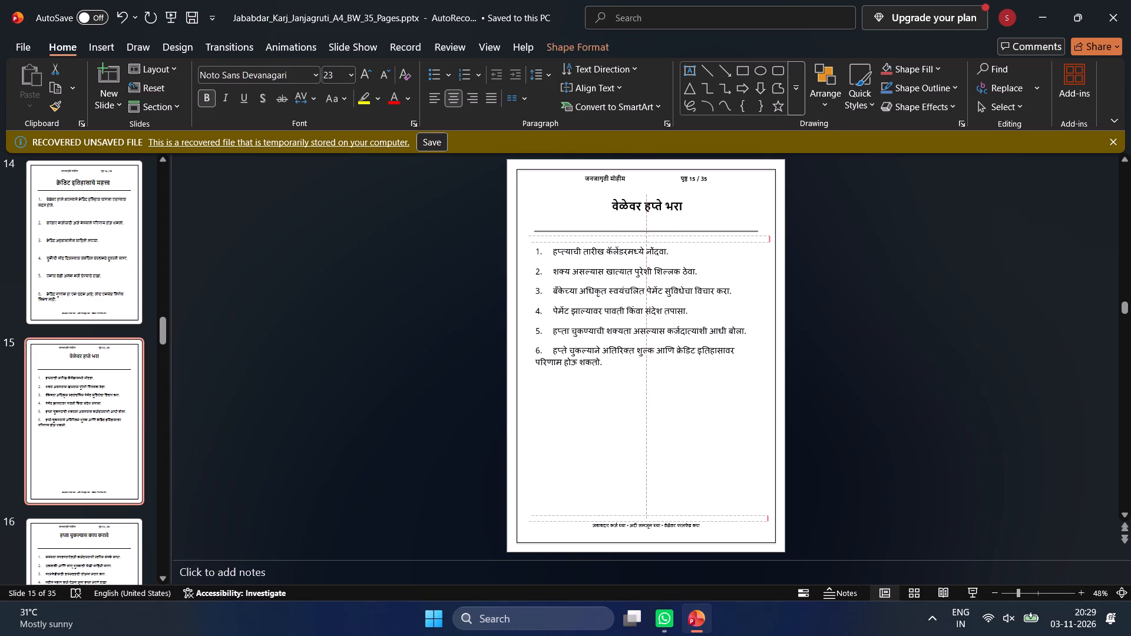
{"action": "left_click_drag", "start_coordinate": [597, 220], "coordinate": [597, 220]}
Set the font size of slide 15's title "वेळेवर हप्ते भरा" to 28.
{"action": "double_click", "coordinate": [607, 204]}
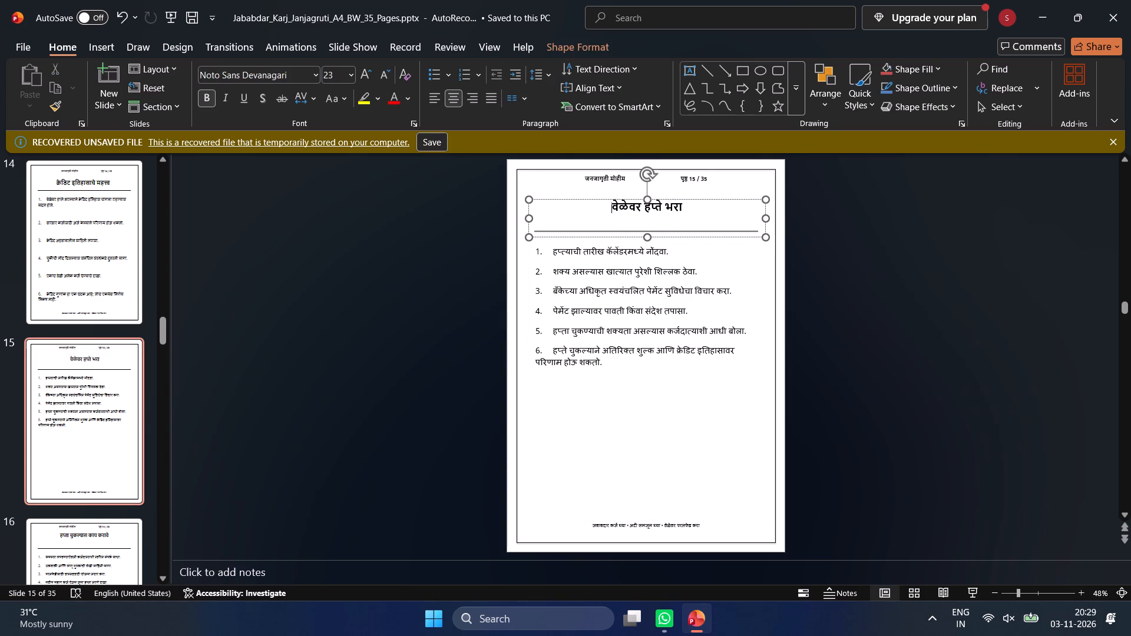
{"action": "left_click_drag", "start_coordinate": [614, 203], "coordinate": [705, 196]}
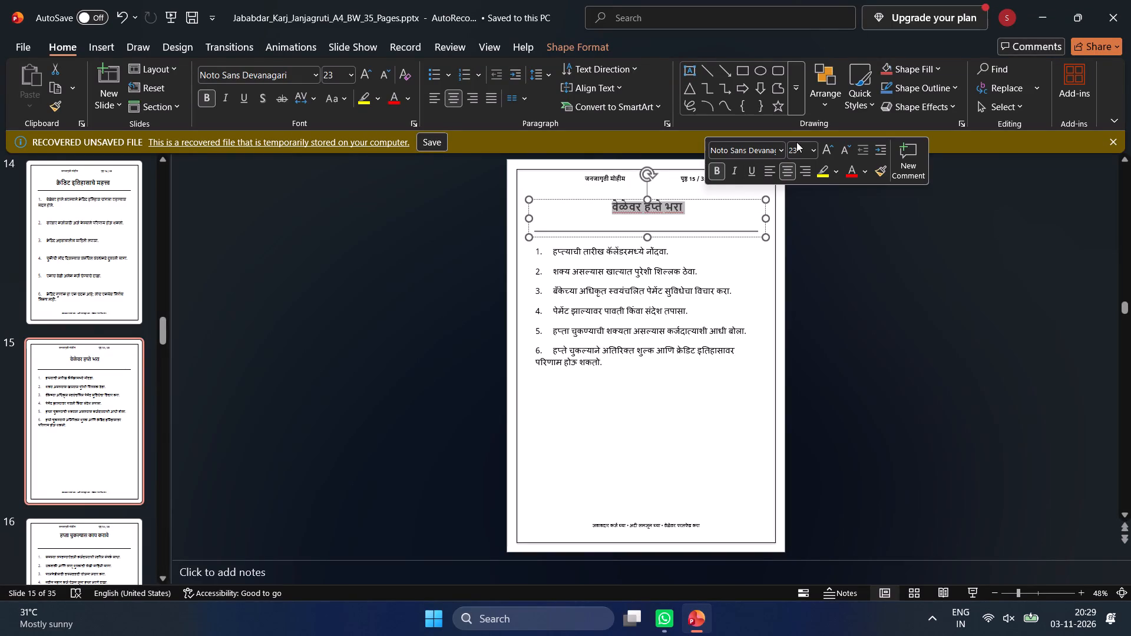
{"action": "left_click", "coordinate": [816, 142]}
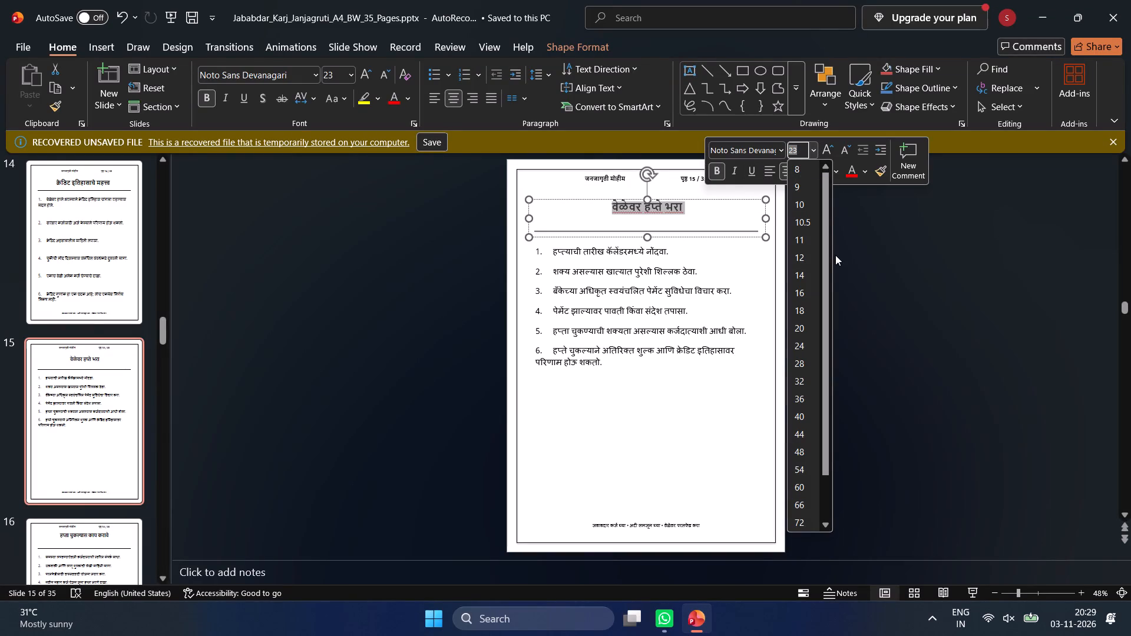
{"action": "left_click", "coordinate": [813, 360]}
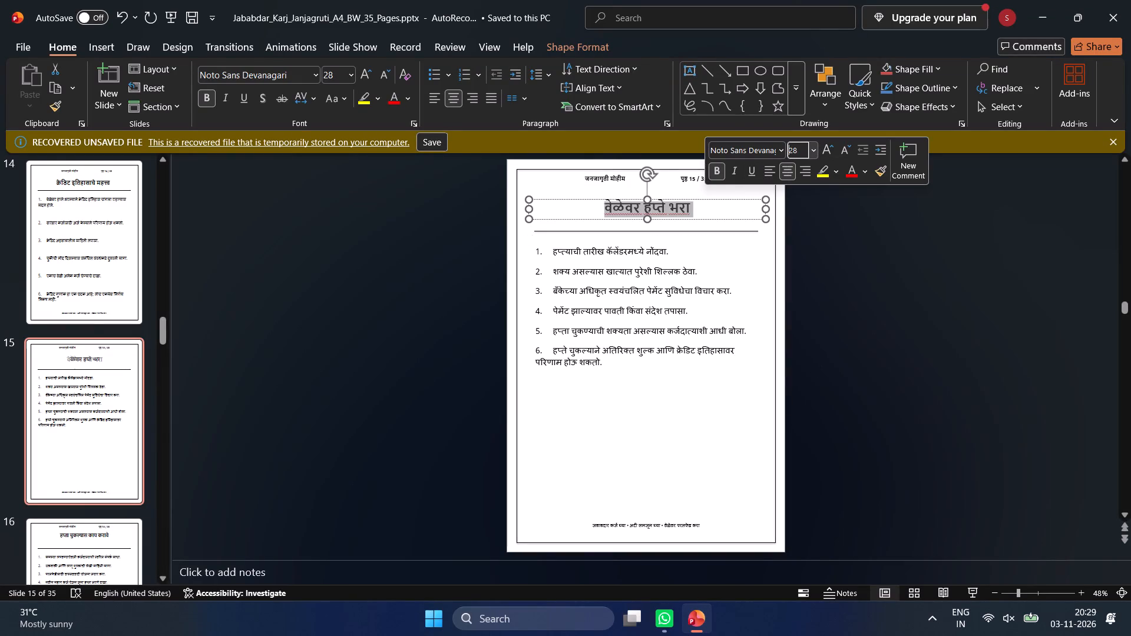
Nudge slide 15's numbered list box slightly down and set all its text to size 20.
{"action": "left_click", "coordinate": [749, 317]}
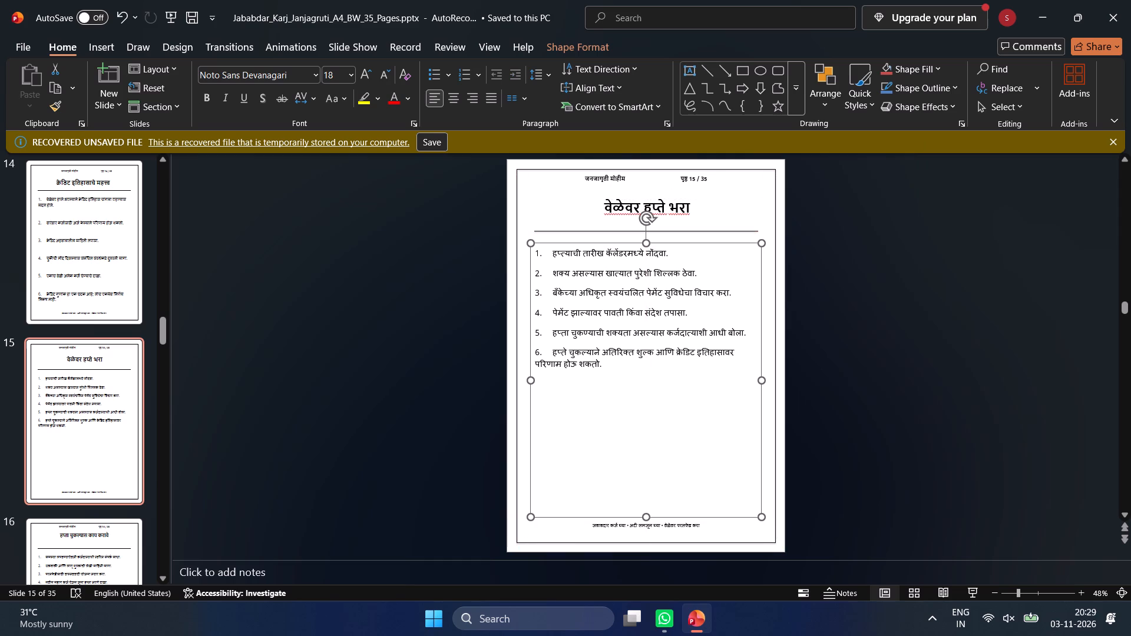
{"action": "left_click_drag", "start_coordinate": [535, 255], "coordinate": [649, 267]}
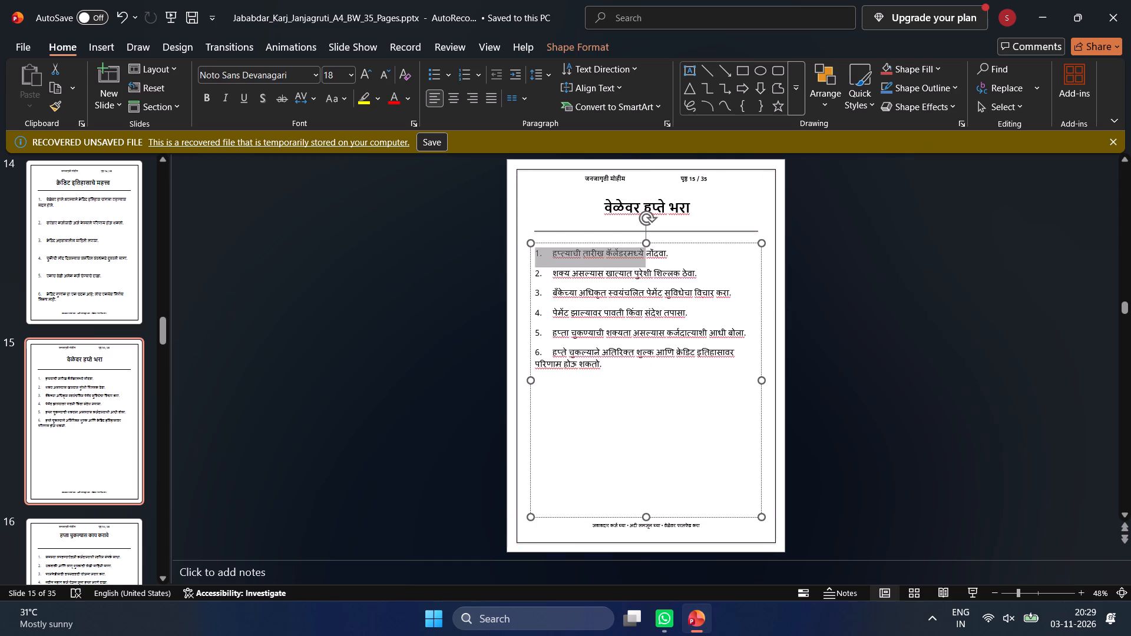
{"action": "left_click_drag", "start_coordinate": [649, 267], "coordinate": [759, 400]}
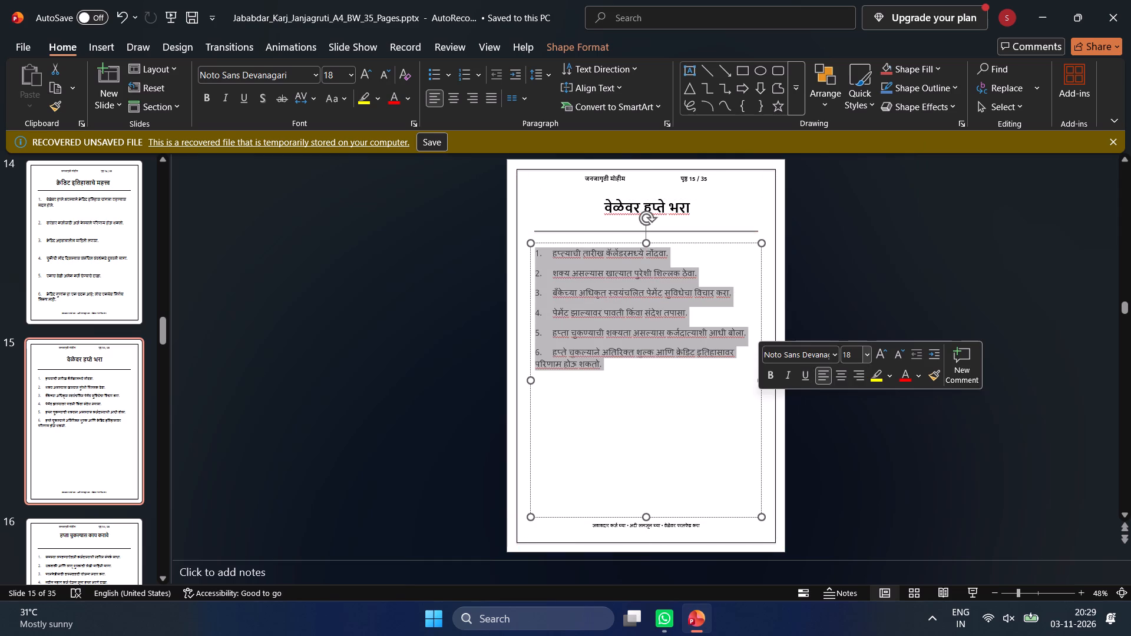
{"action": "left_click_drag", "start_coordinate": [868, 356], "coordinate": [830, 206]}
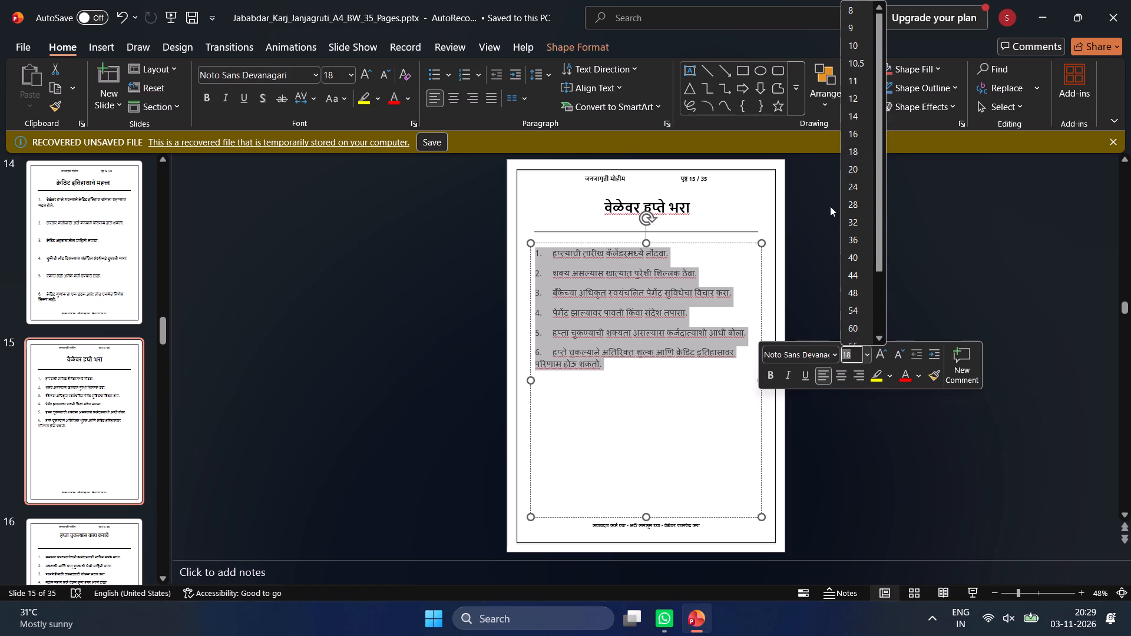
{"action": "left_click_drag", "start_coordinate": [830, 206], "coordinate": [856, 165]}
{"action": "left_click", "coordinate": [856, 165]}
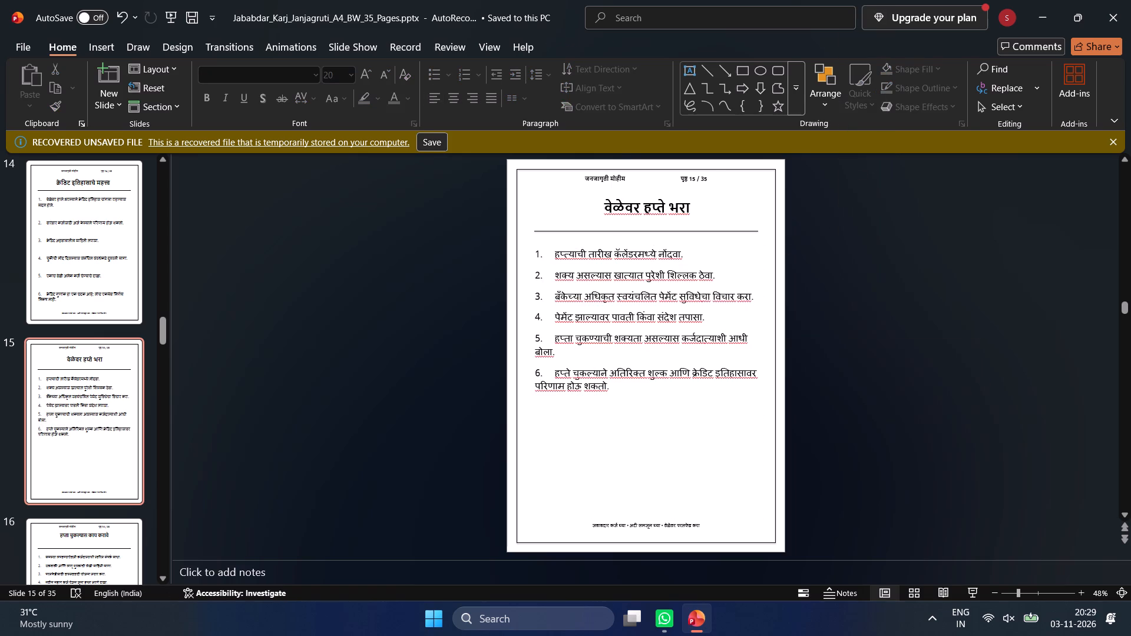
Insert a blank line after each of points 1 to 5 in slide 15's numbered list.
{"action": "left_click", "coordinate": [694, 261]}
{"action": "key", "text": "Return"}
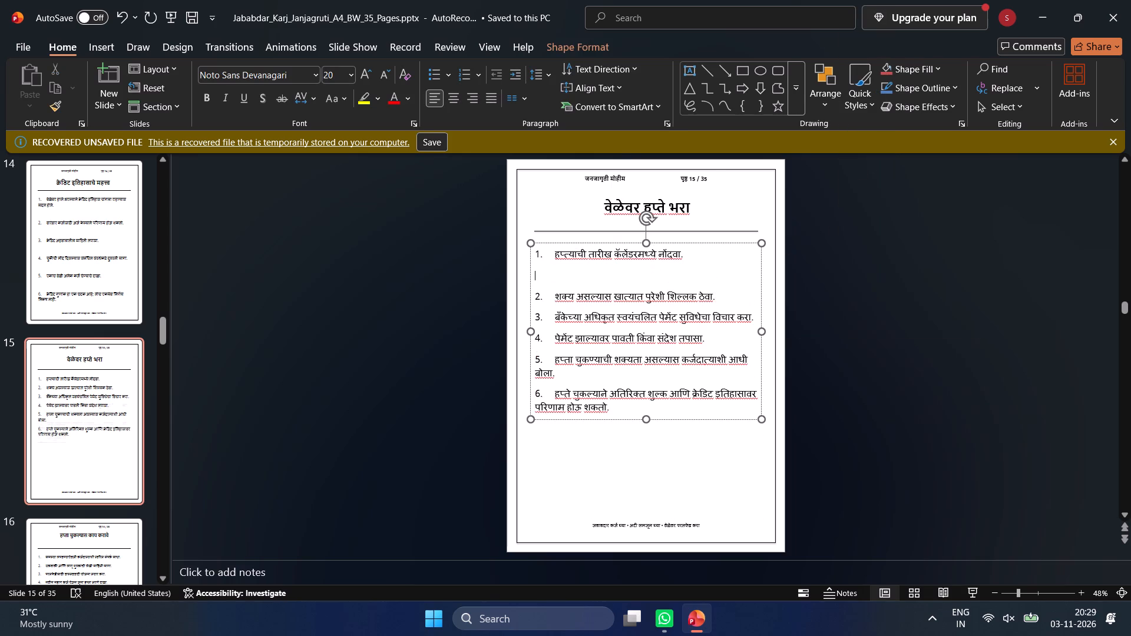
{"action": "left_click", "coordinate": [723, 299]}
{"action": "key", "text": "Return"}
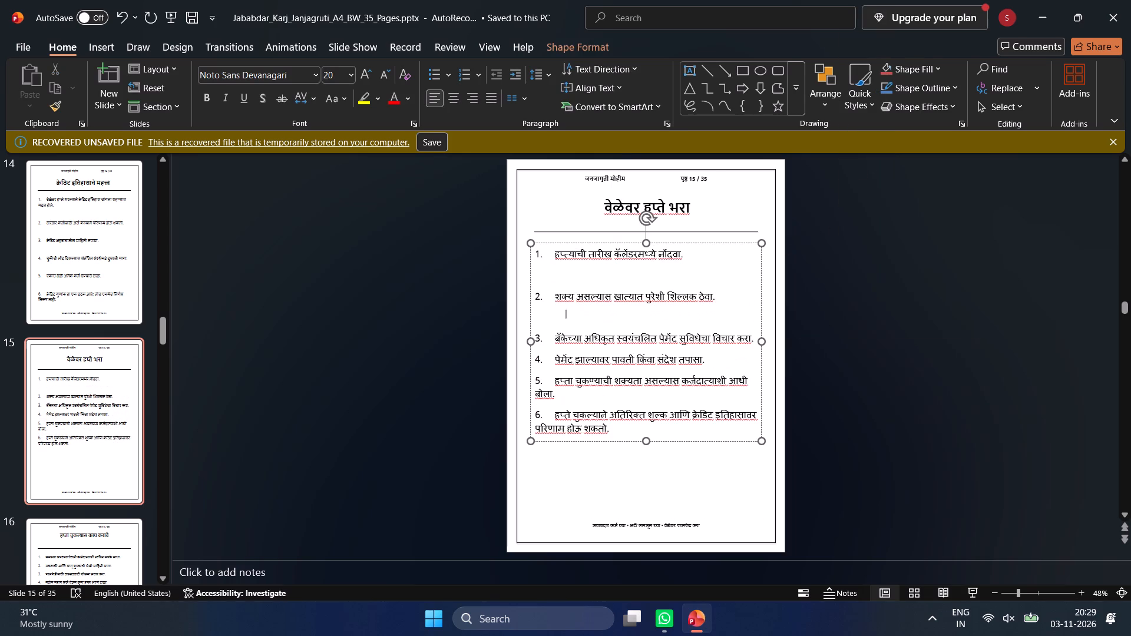
{"action": "left_click", "coordinate": [755, 342]}
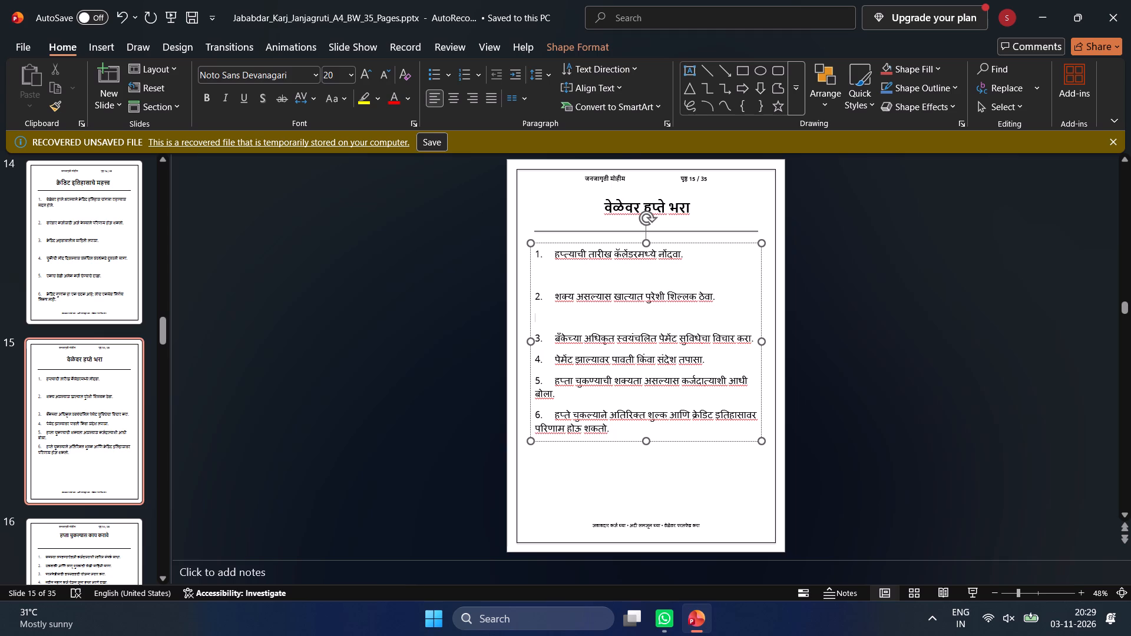
{"action": "key", "text": "Return"}
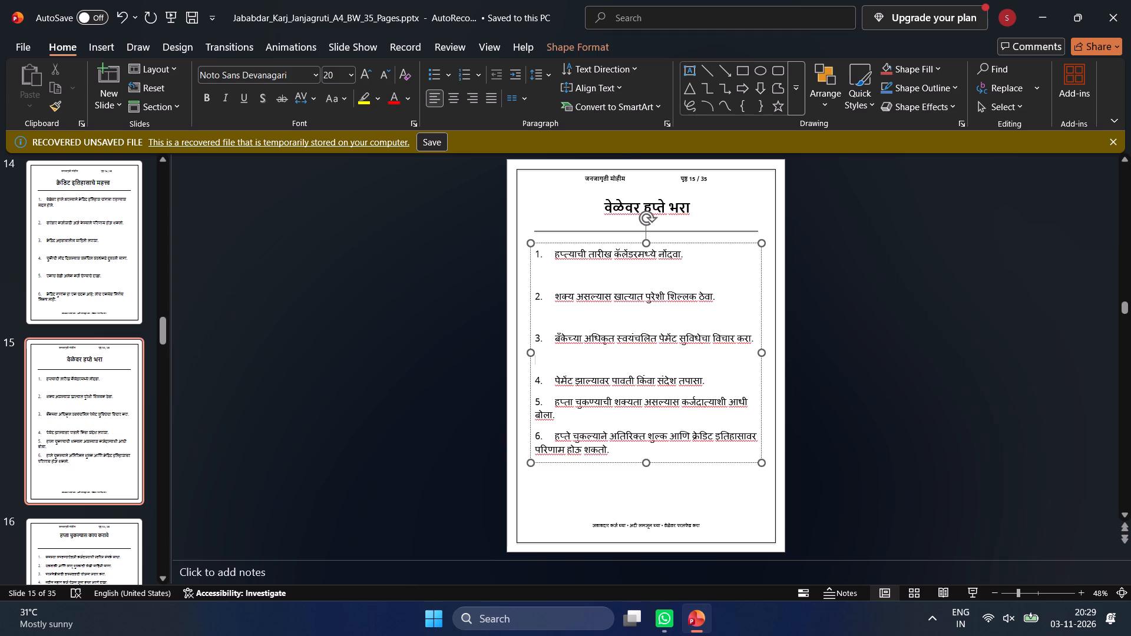
{"action": "left_click", "coordinate": [710, 377]}
{"action": "key", "text": "Return"}
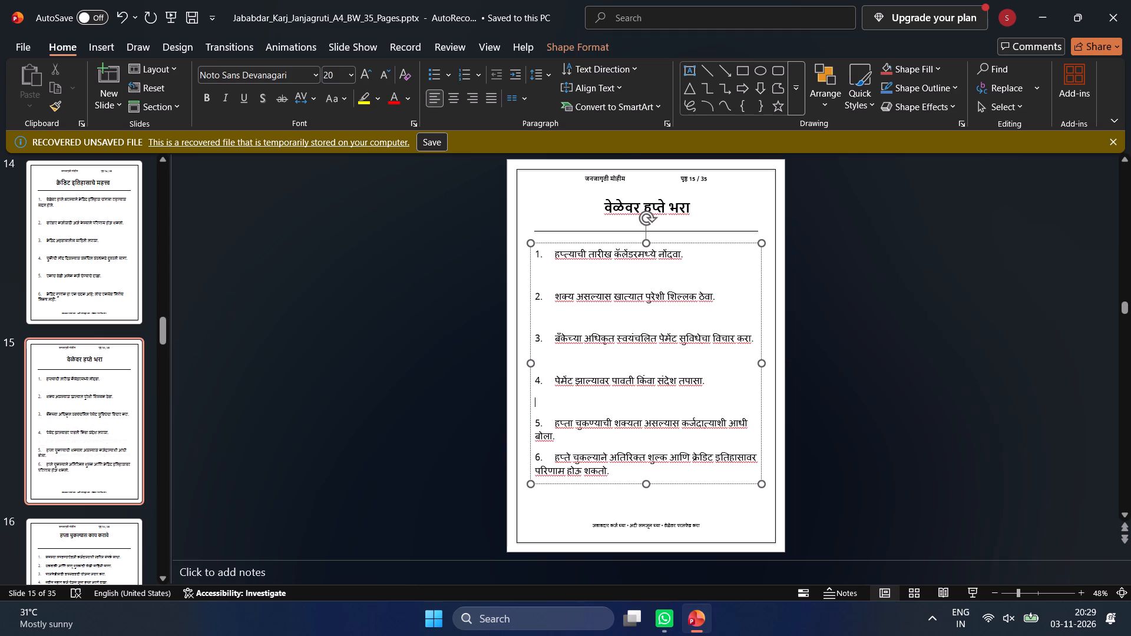
{"action": "left_click", "coordinate": [558, 436]}
{"action": "key", "text": "Return"}
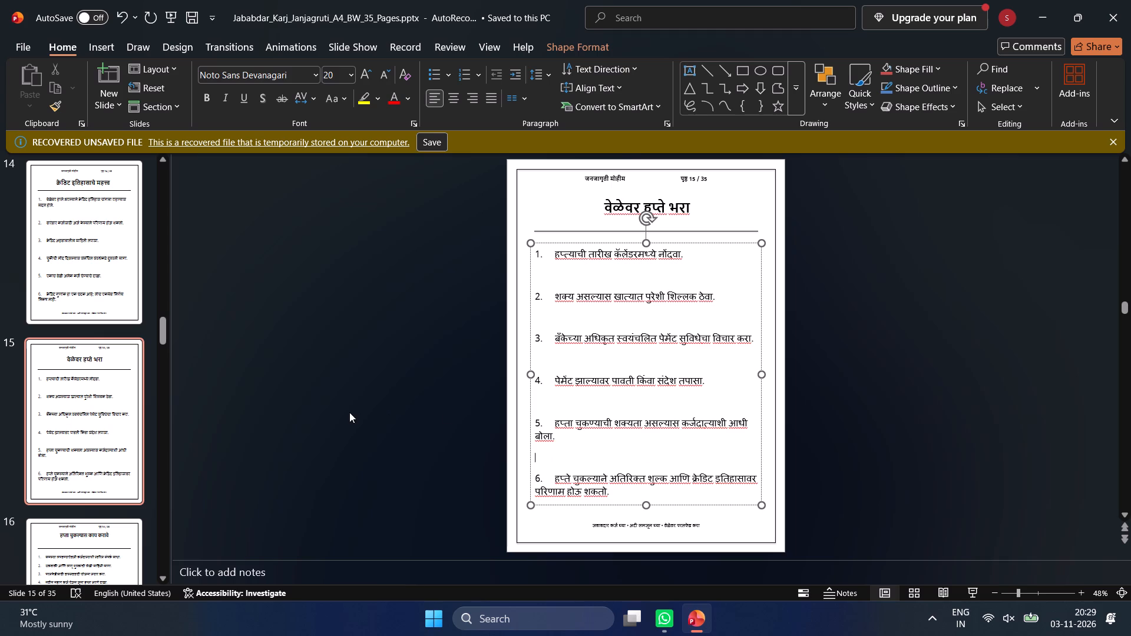
On slide 16, move the title "हप्ता चुकल्यास काय करावे" slightly down, closer to the horizontal line beneath it.
{"action": "left_click", "coordinate": [82, 550]}
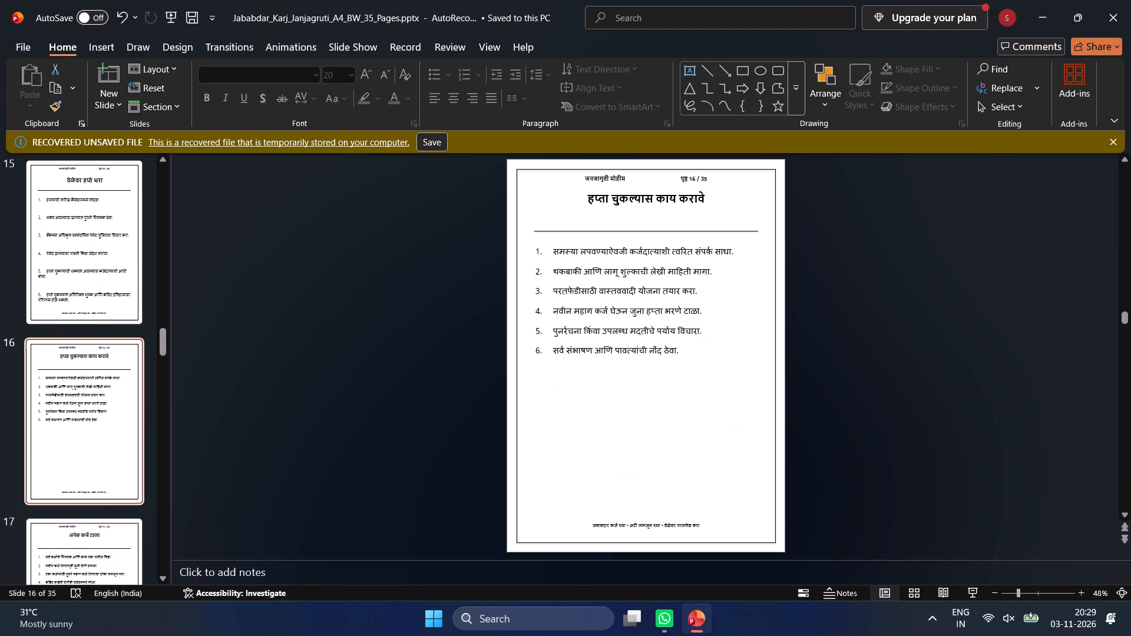
{"action": "left_click", "coordinate": [576, 198]}
{"action": "left_click_drag", "start_coordinate": [576, 198], "coordinate": [579, 216]}
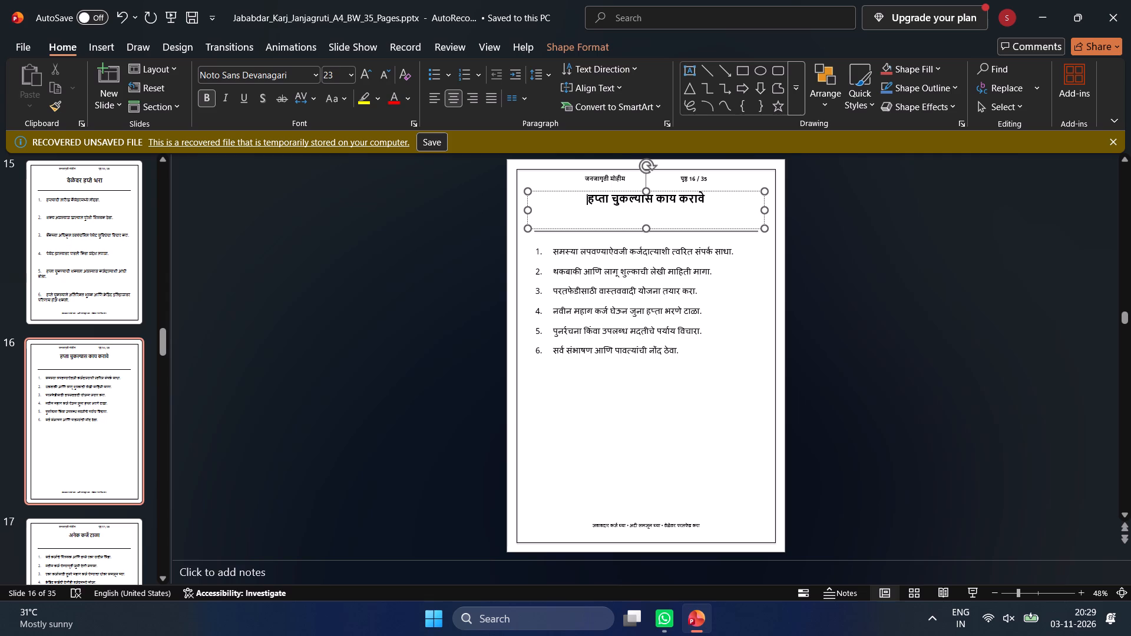
{"action": "left_click_drag", "start_coordinate": [579, 216], "coordinate": [567, 206]}
{"action": "left_click_drag", "start_coordinate": [567, 206], "coordinate": [573, 218]}
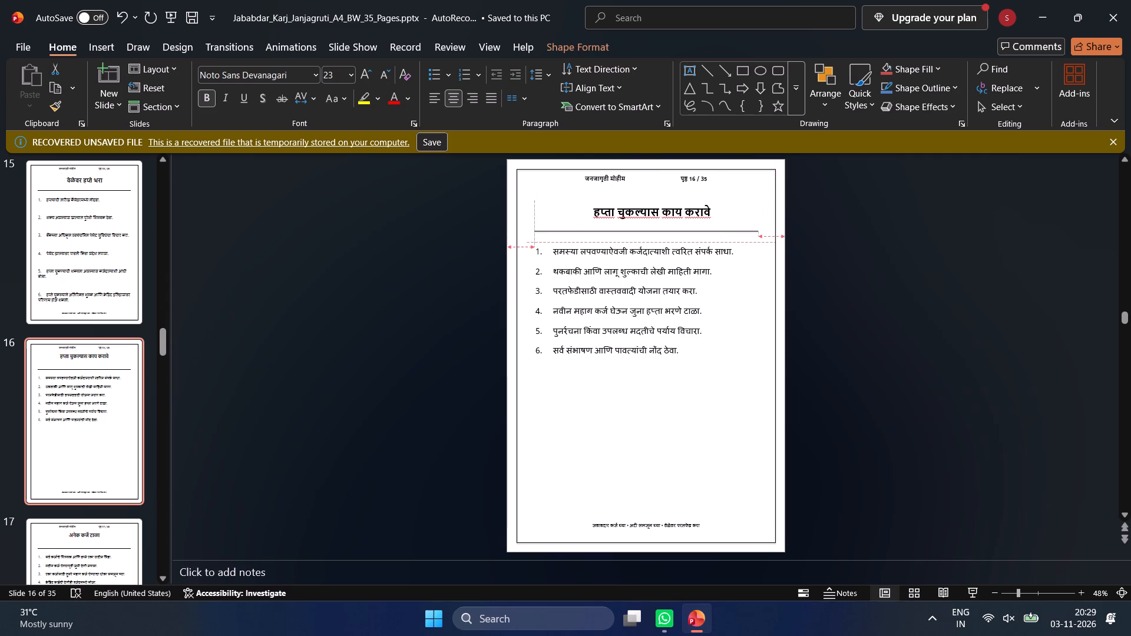
{"action": "left_click_drag", "start_coordinate": [573, 218], "coordinate": [570, 218]}
{"action": "left_click", "coordinate": [586, 207]}
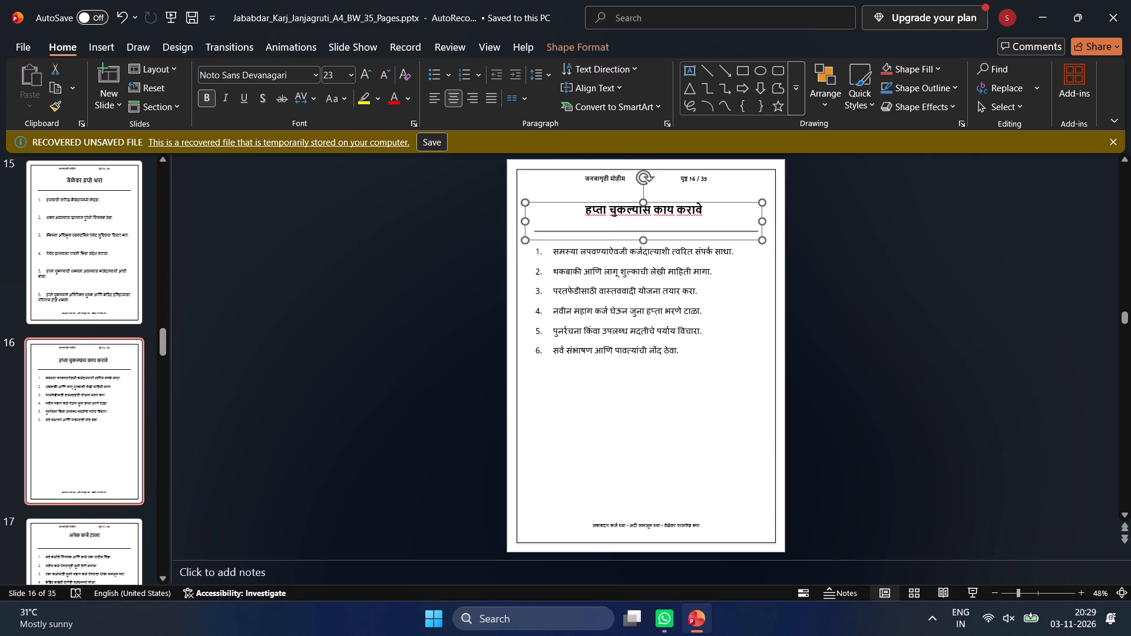
{"action": "left_click", "coordinate": [581, 210]}
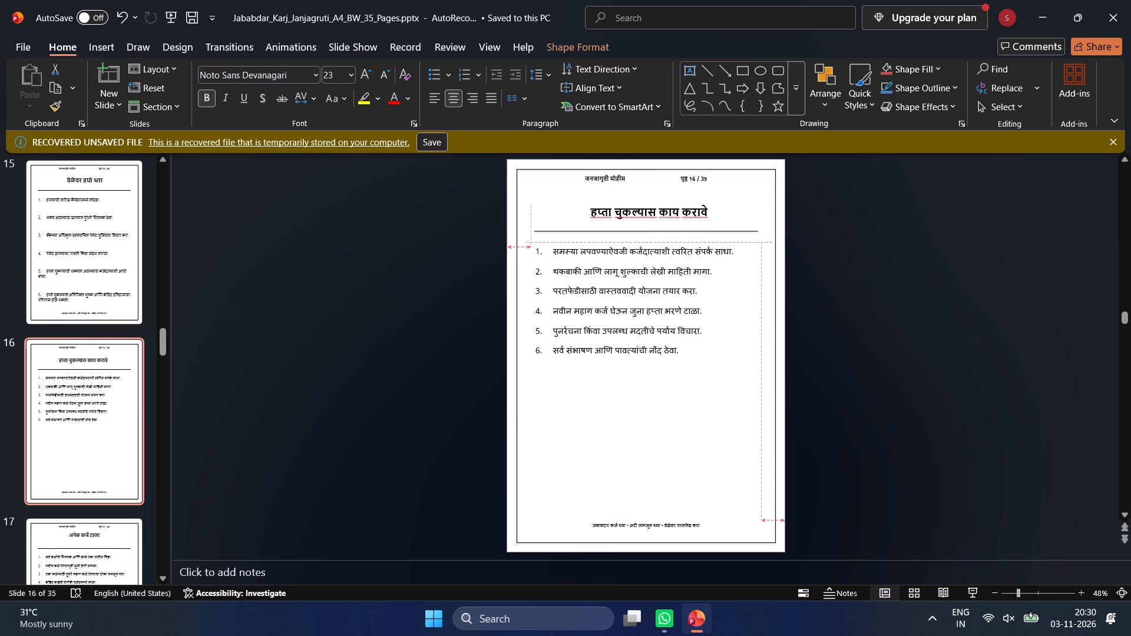
{"action": "left_click", "coordinate": [586, 209]}
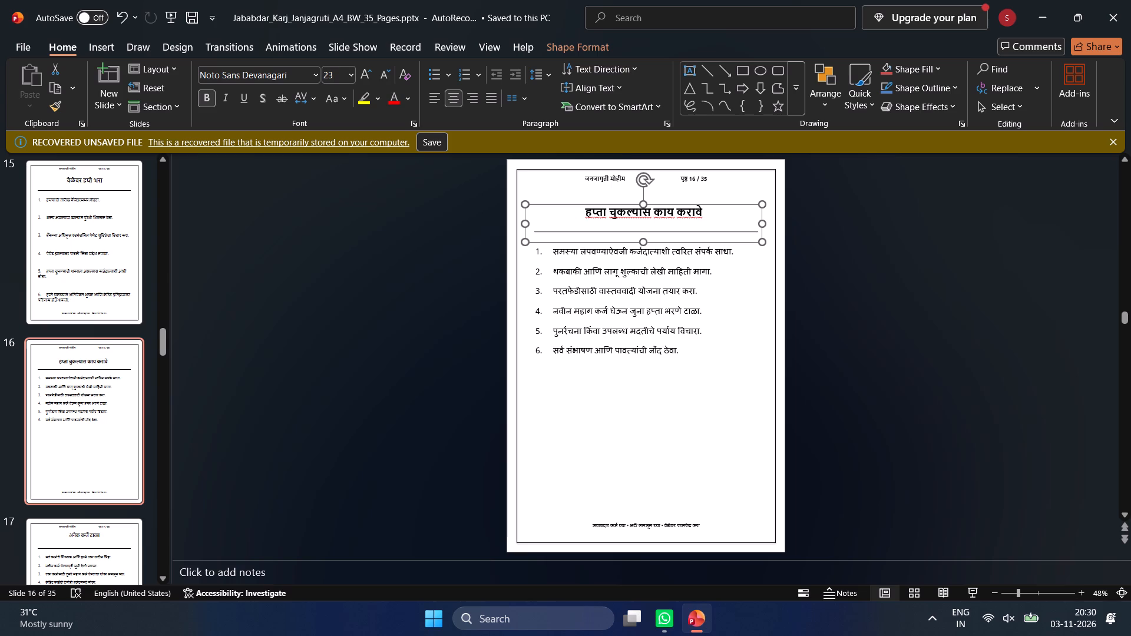
Set the font size of slide 16's title "हप्ता चुकल्यास काय करावे" to 28.
{"action": "left_click_drag", "start_coordinate": [587, 213], "coordinate": [777, 202]}
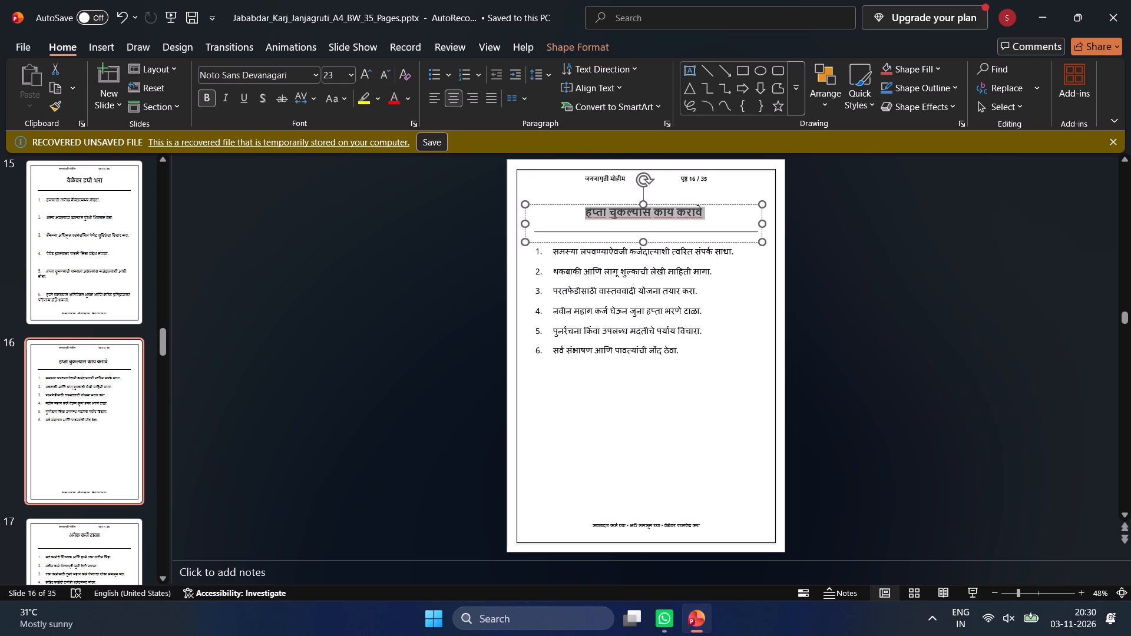
{"action": "left_click_drag", "start_coordinate": [777, 202], "coordinate": [783, 202]}
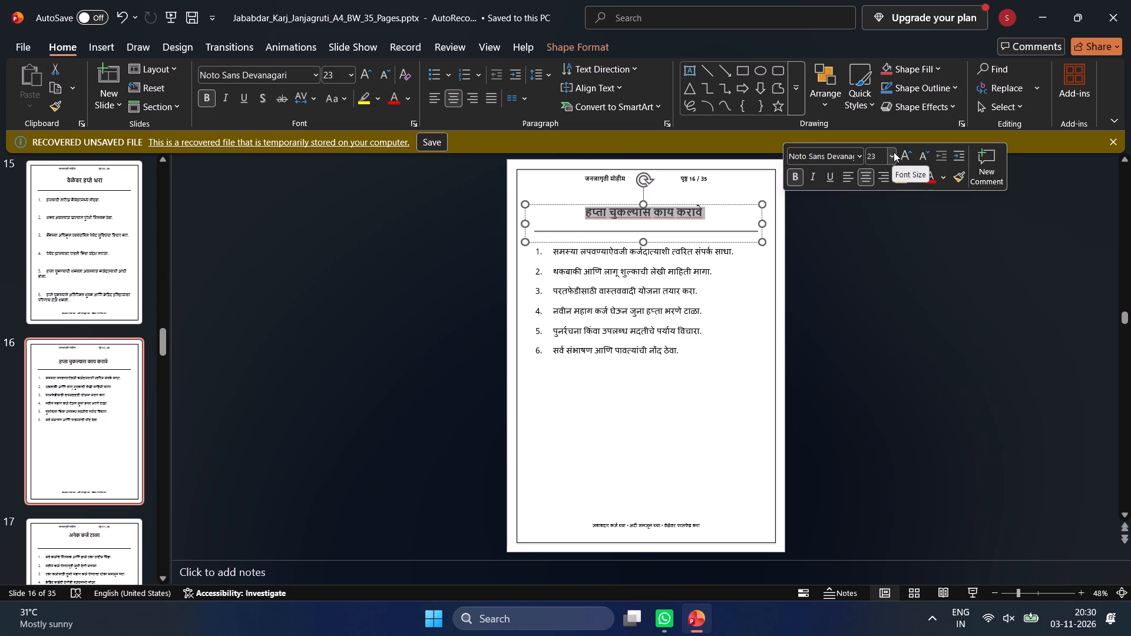
{"action": "left_click", "coordinate": [894, 152]}
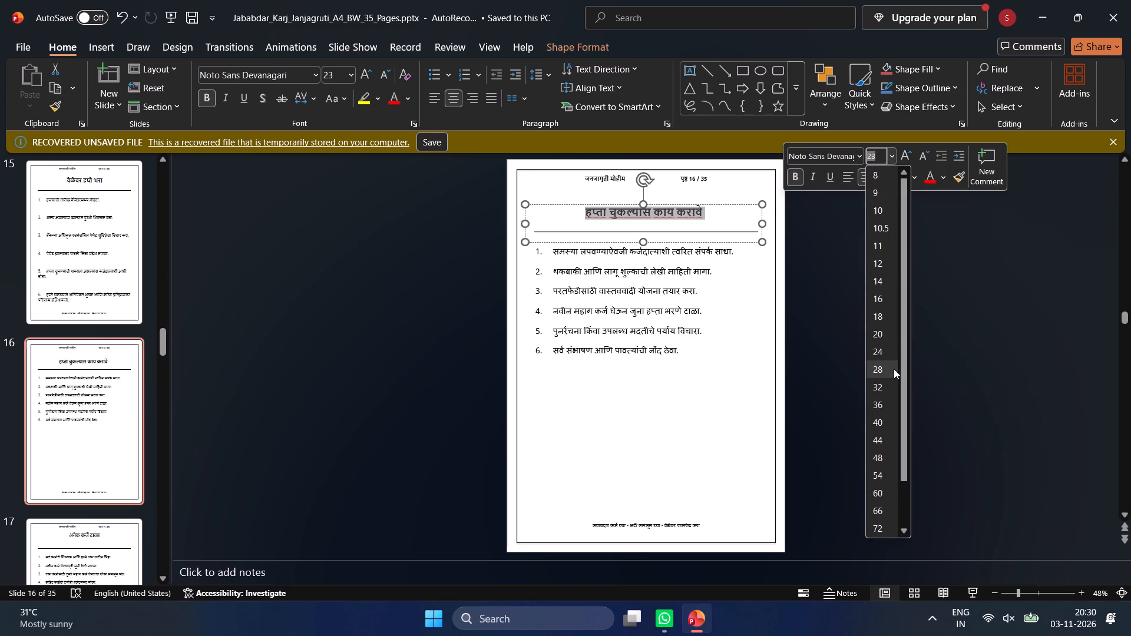
{"action": "left_click_drag", "start_coordinate": [894, 369], "coordinate": [792, 372]}
{"action": "left_click", "coordinate": [877, 368]}
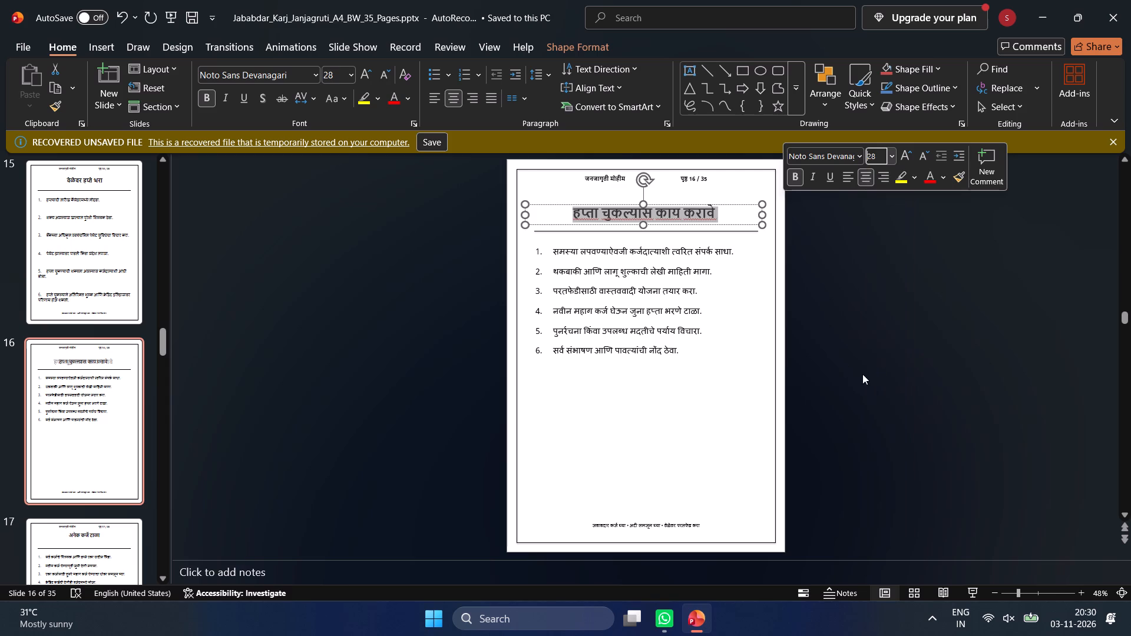
Set all the text in slide 16's numbered list to size 20.
{"action": "left_click", "coordinate": [699, 397]}
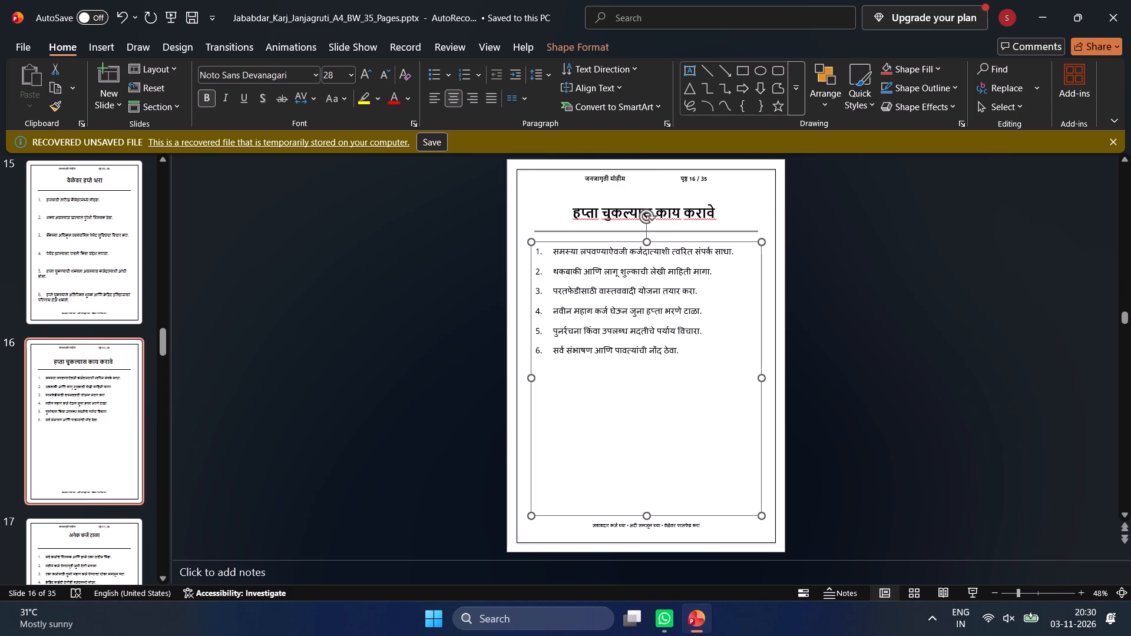
{"action": "left_click_drag", "start_coordinate": [537, 251], "coordinate": [694, 406]}
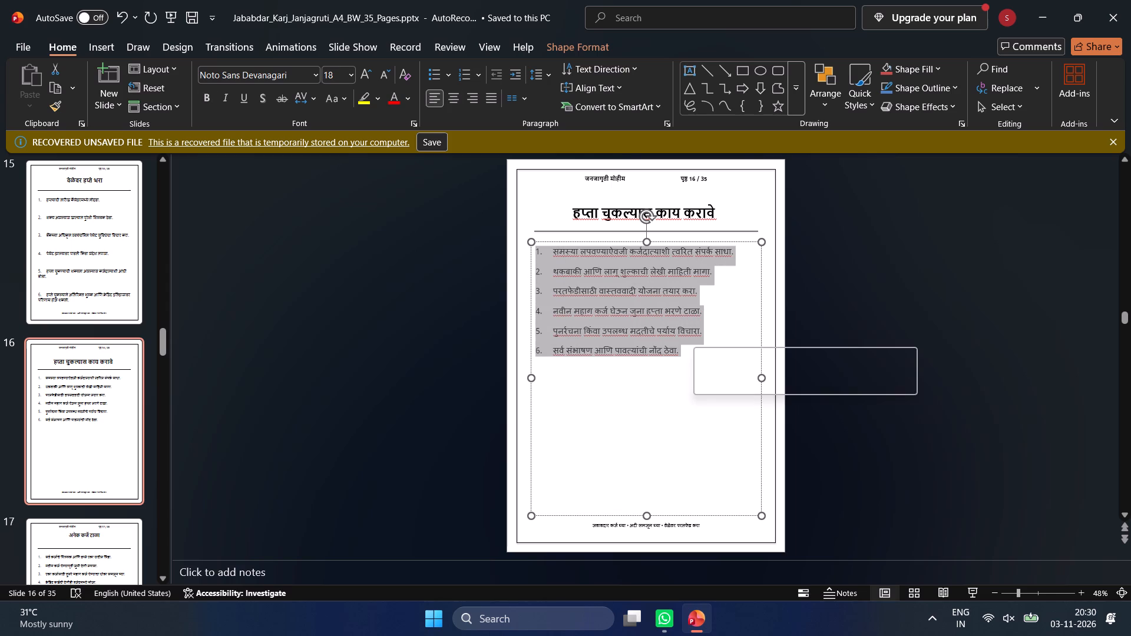
{"action": "left_click", "coordinate": [806, 360]}
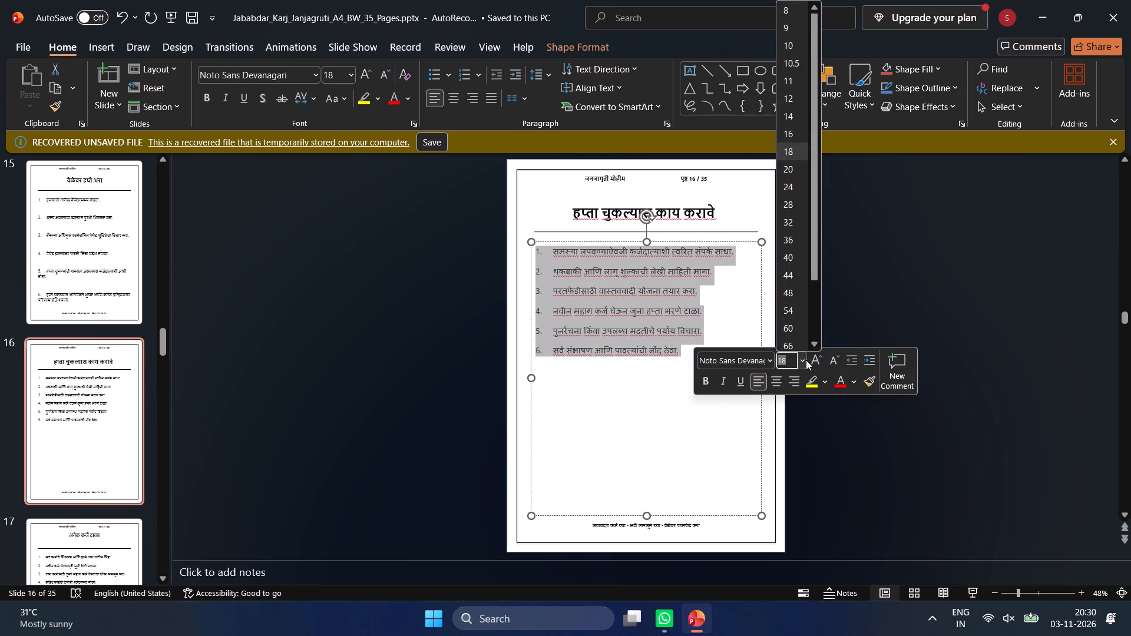
{"action": "left_click", "coordinate": [779, 170]}
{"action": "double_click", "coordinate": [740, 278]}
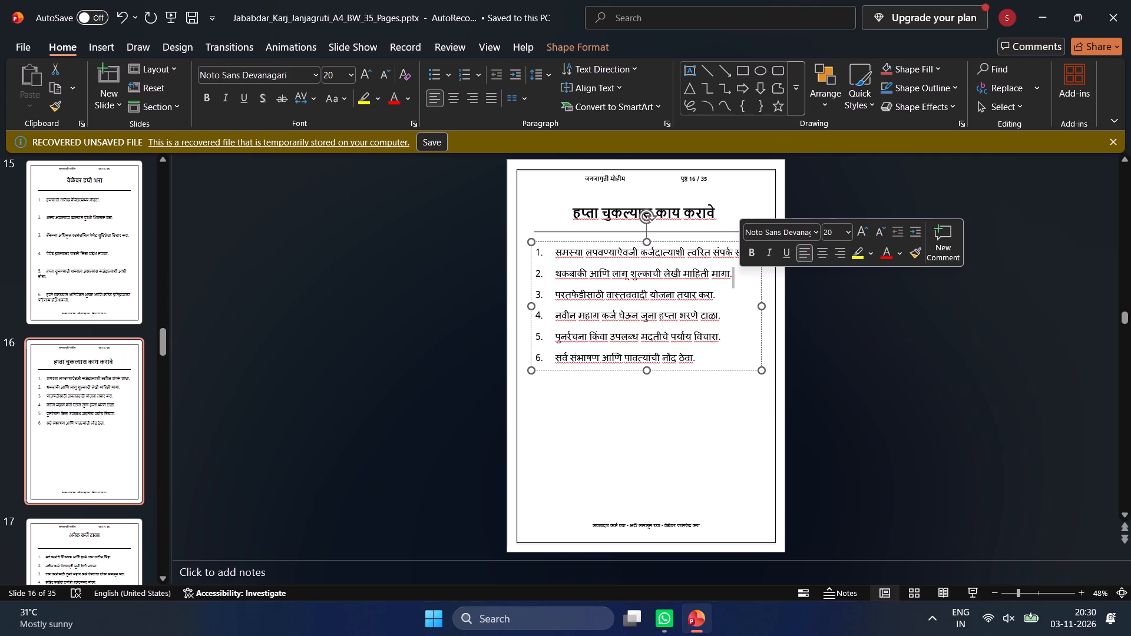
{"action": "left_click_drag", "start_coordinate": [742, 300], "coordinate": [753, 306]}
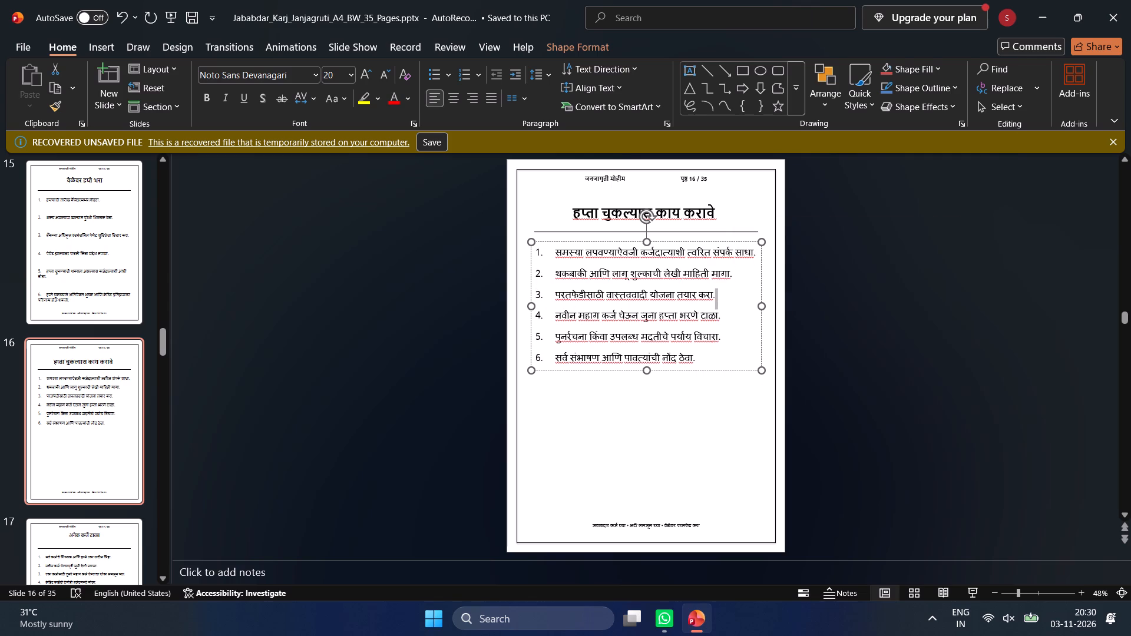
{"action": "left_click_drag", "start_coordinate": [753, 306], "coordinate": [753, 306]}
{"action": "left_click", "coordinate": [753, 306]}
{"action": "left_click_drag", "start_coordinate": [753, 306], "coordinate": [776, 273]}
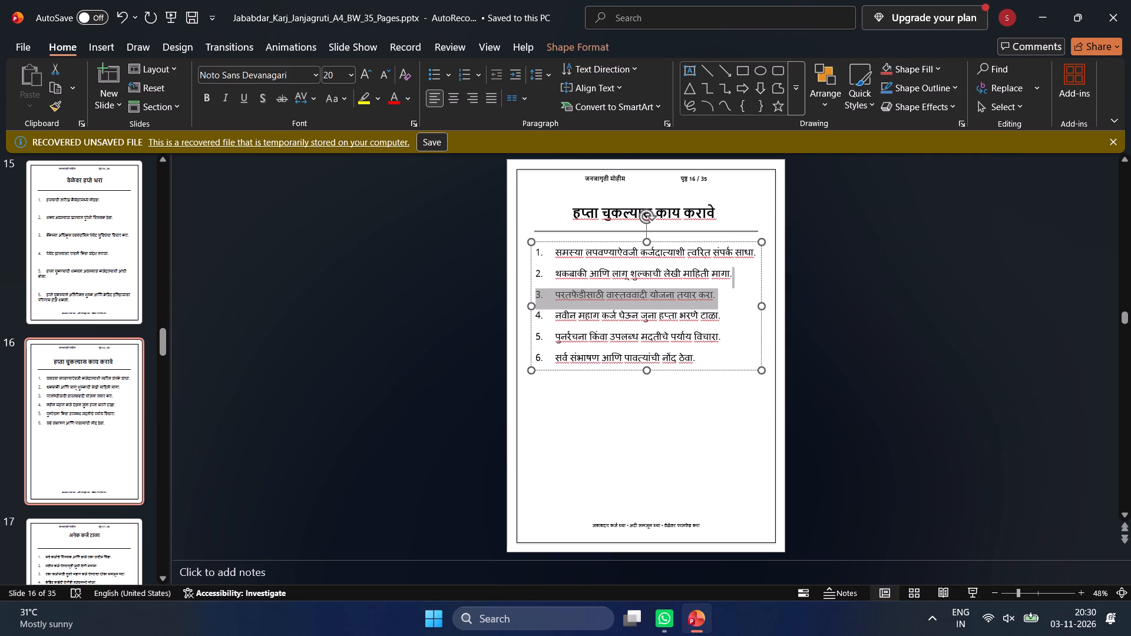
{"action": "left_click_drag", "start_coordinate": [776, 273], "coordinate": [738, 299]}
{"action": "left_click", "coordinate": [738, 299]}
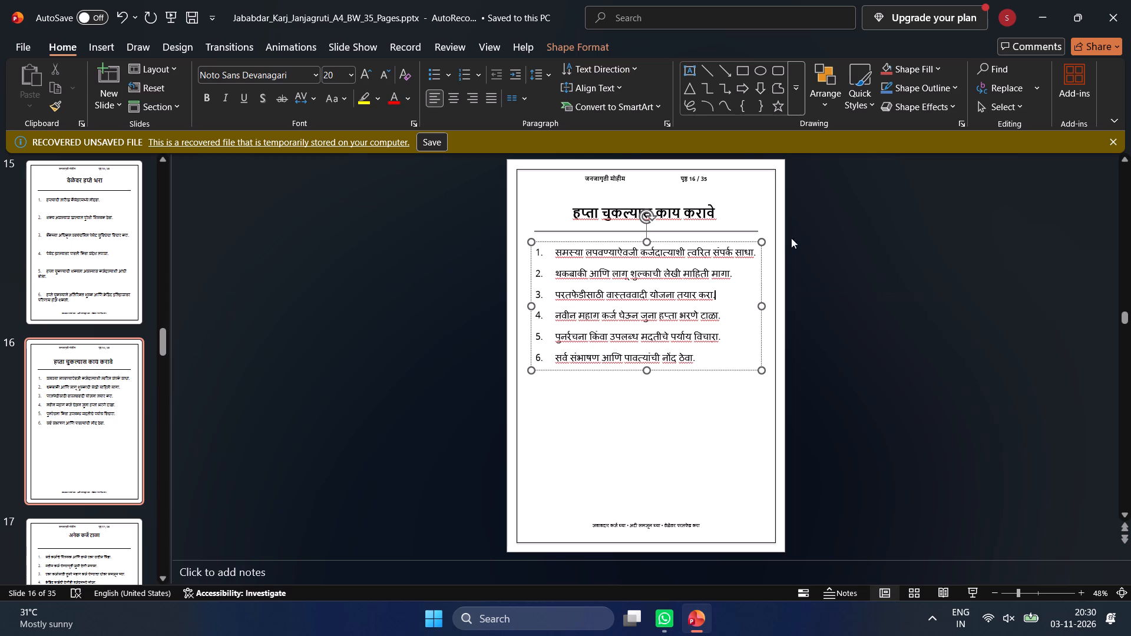
Insert a blank line after each of points 1 to 5 in slide 16's numbered list.
{"action": "left_click", "coordinate": [755, 251]}
{"action": "key", "text": "Return"}
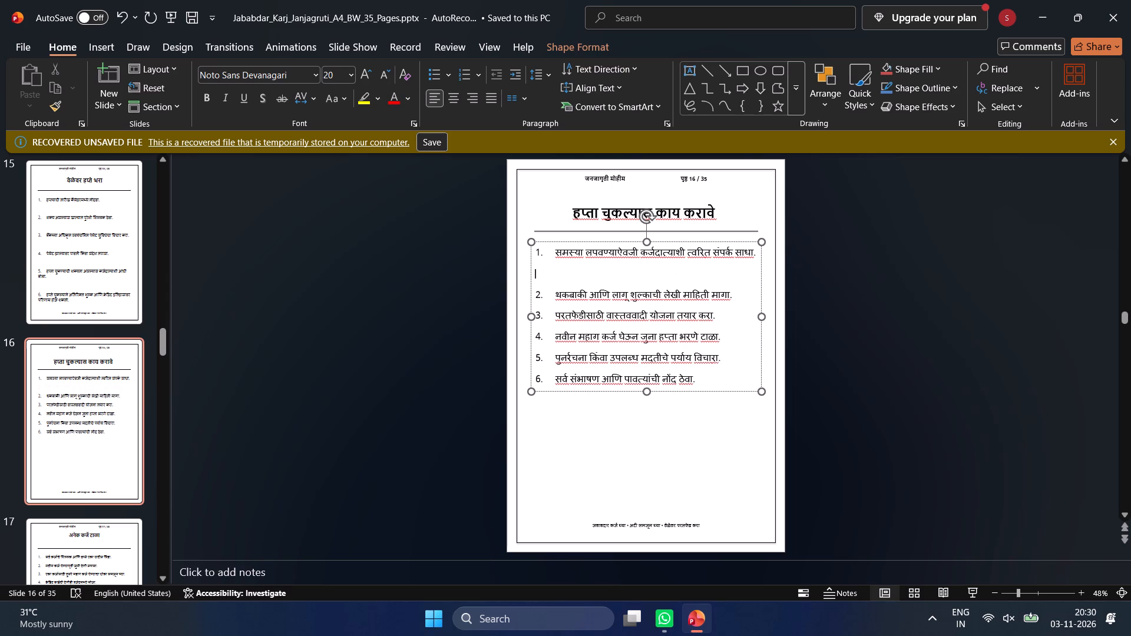
{"action": "left_click", "coordinate": [735, 289]}
{"action": "key", "text": "Return"}
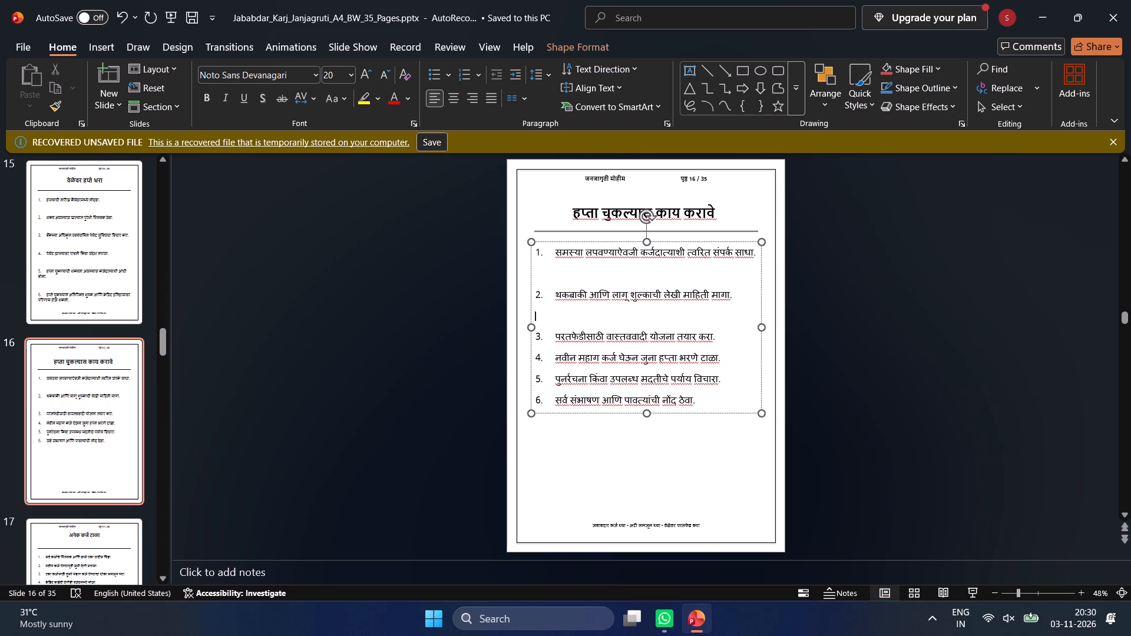
{"action": "left_click", "coordinate": [717, 342]}
{"action": "key", "text": "Return"}
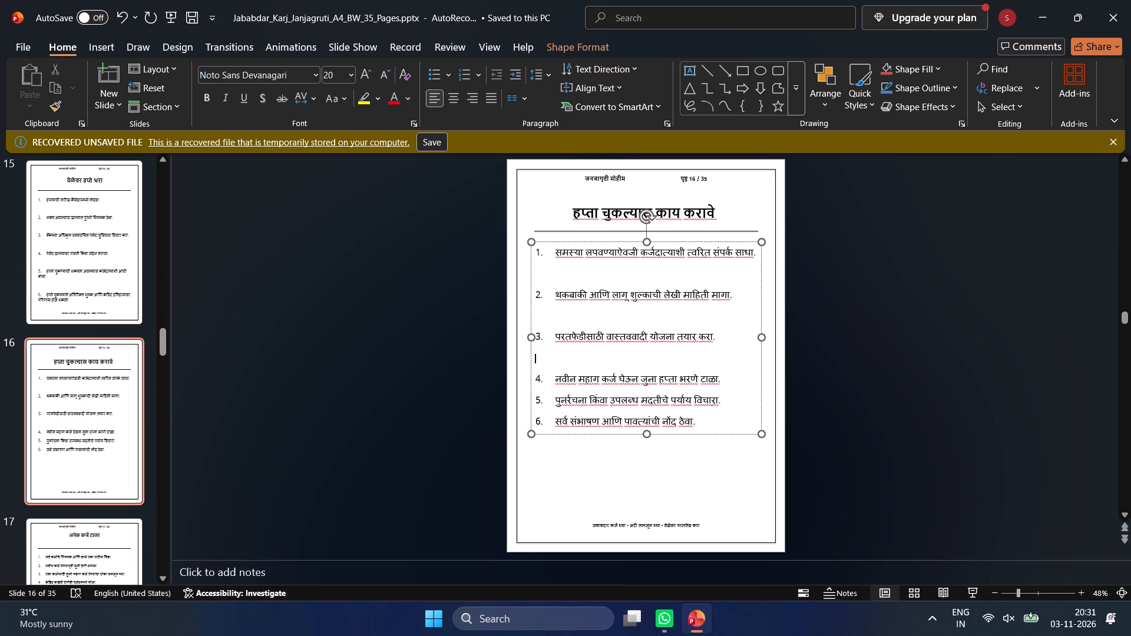
{"action": "left_click", "coordinate": [730, 383]}
{"action": "key", "text": "Return"}
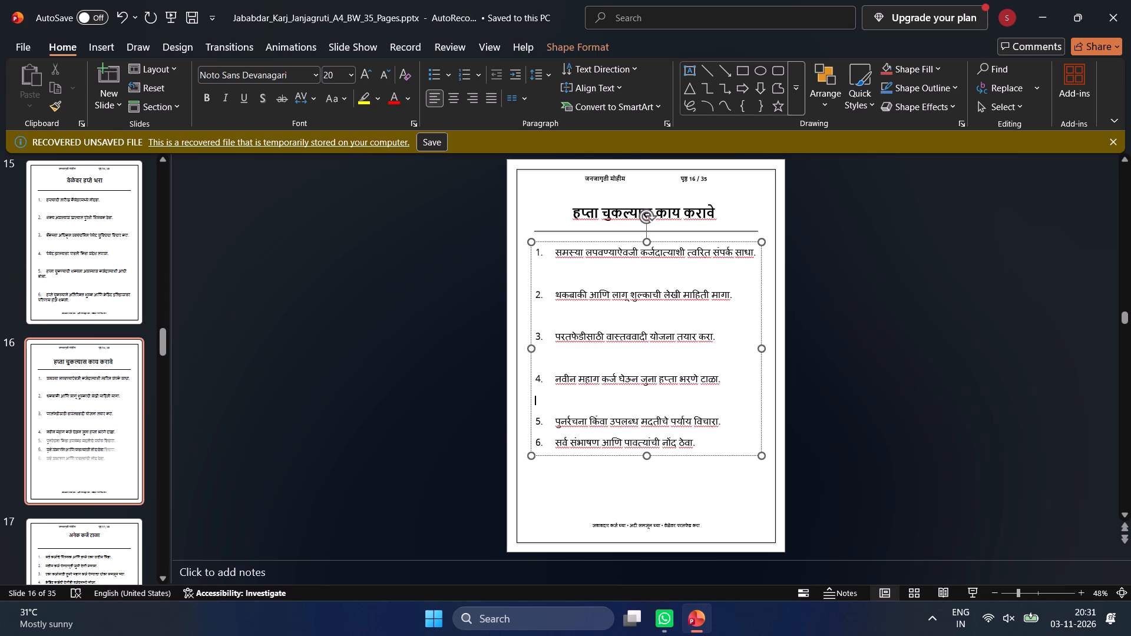
{"action": "left_click", "coordinate": [731, 424]}
{"action": "key", "text": "Return"}
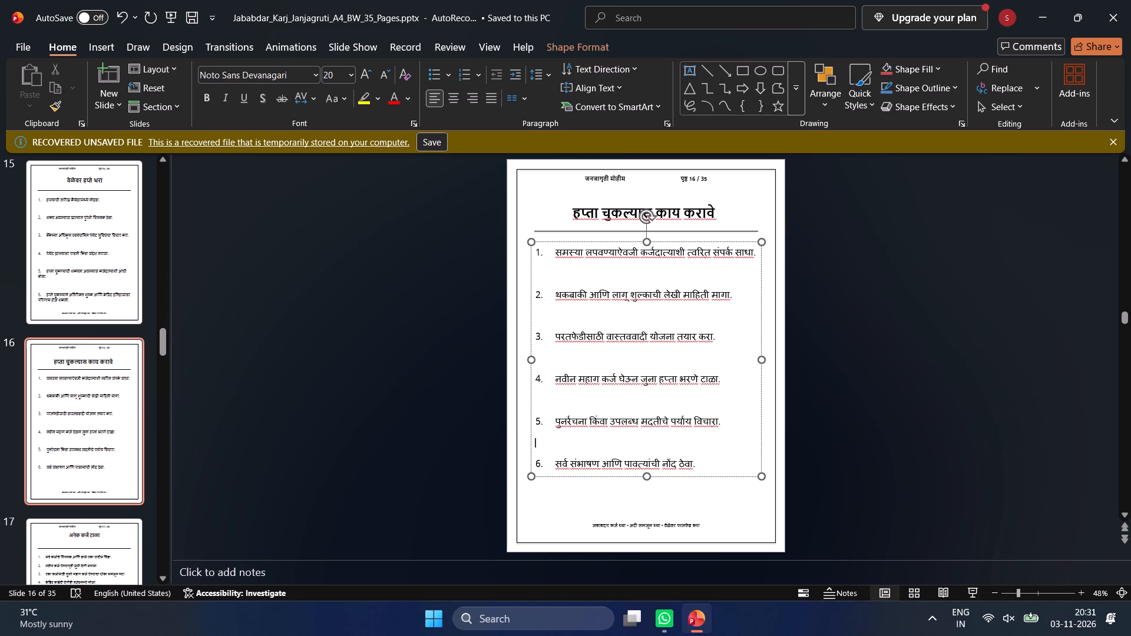
On slide 17, move the title "अनेक कर्जे टाळा" slightly down, closer to the horizontal line beneath it.
{"action": "left_click", "coordinate": [94, 567]}
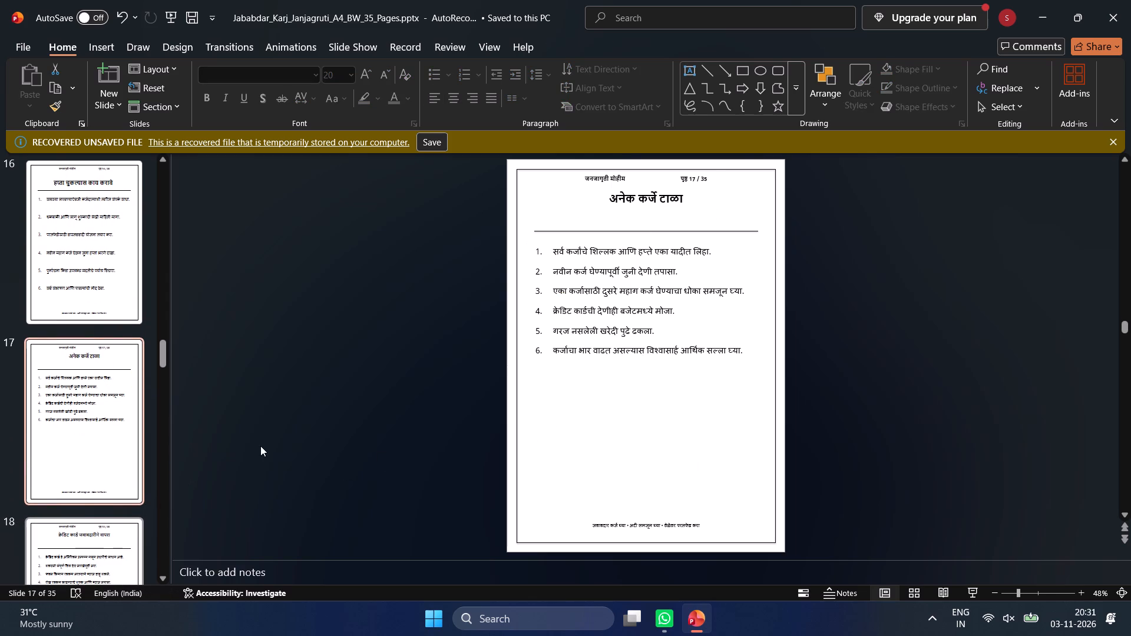
{"action": "left_click", "coordinate": [571, 203]}
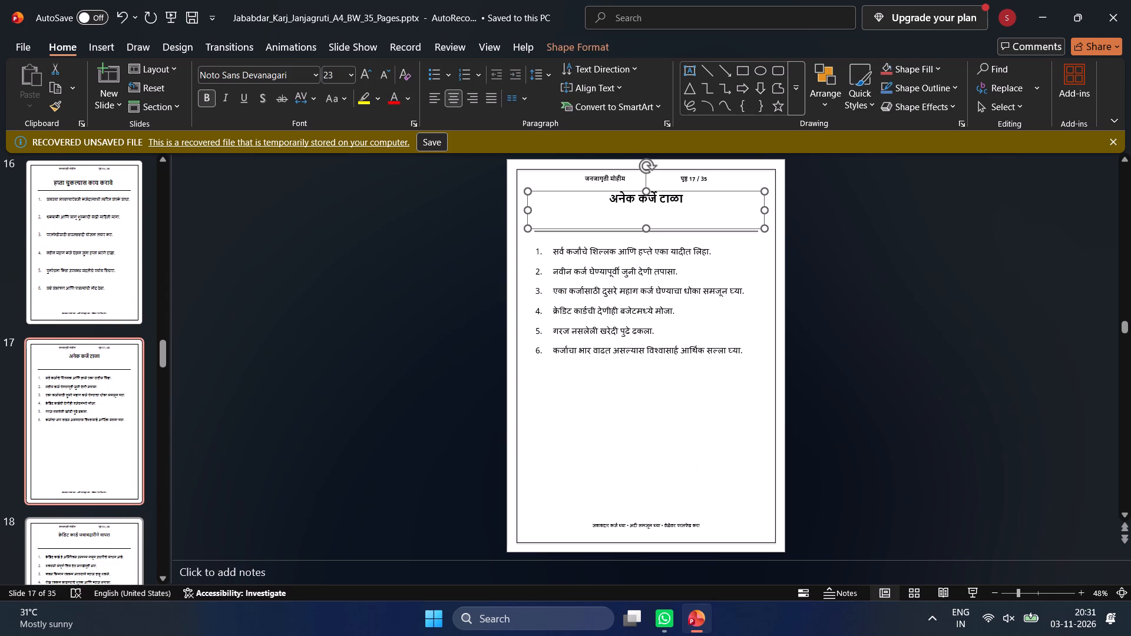
{"action": "left_click_drag", "start_coordinate": [576, 200], "coordinate": [575, 211]}
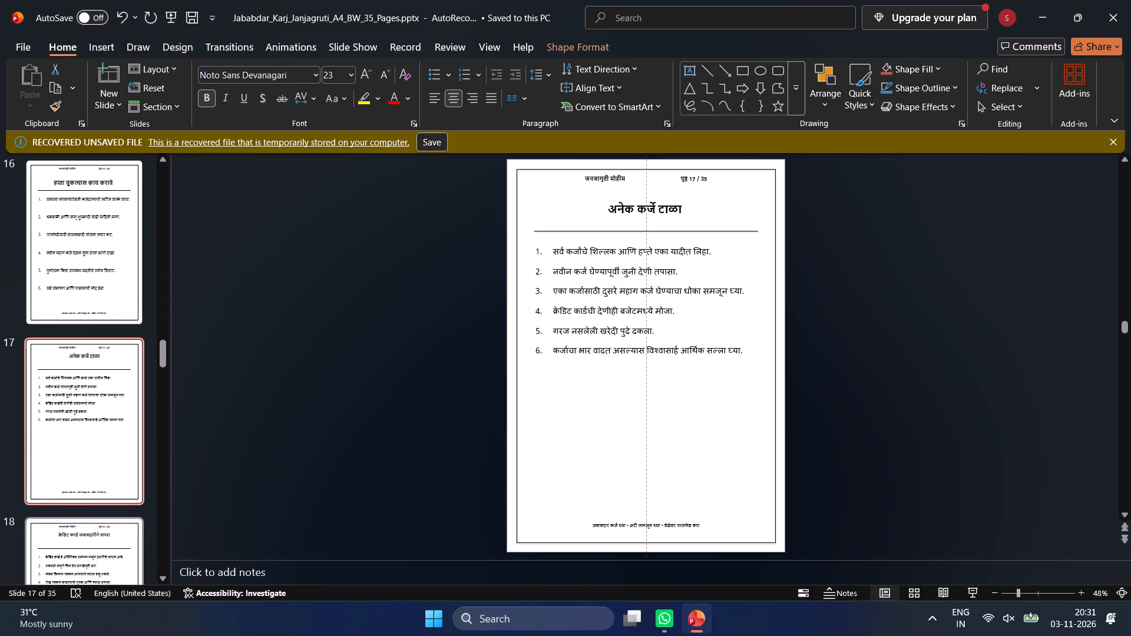
{"action": "left_click_drag", "start_coordinate": [575, 211], "coordinate": [575, 213]}
{"action": "left_click", "coordinate": [606, 214]}
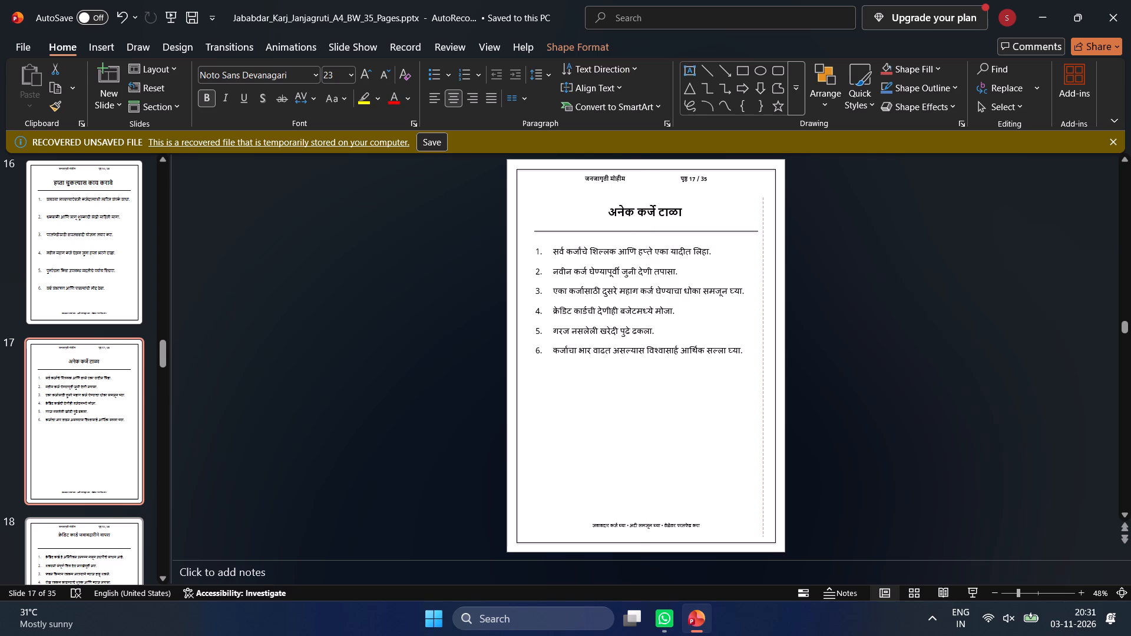
Set the font size of slide 17's title "अनेक कर्जे टाळा" to 28.
{"action": "left_click", "coordinate": [606, 213]}
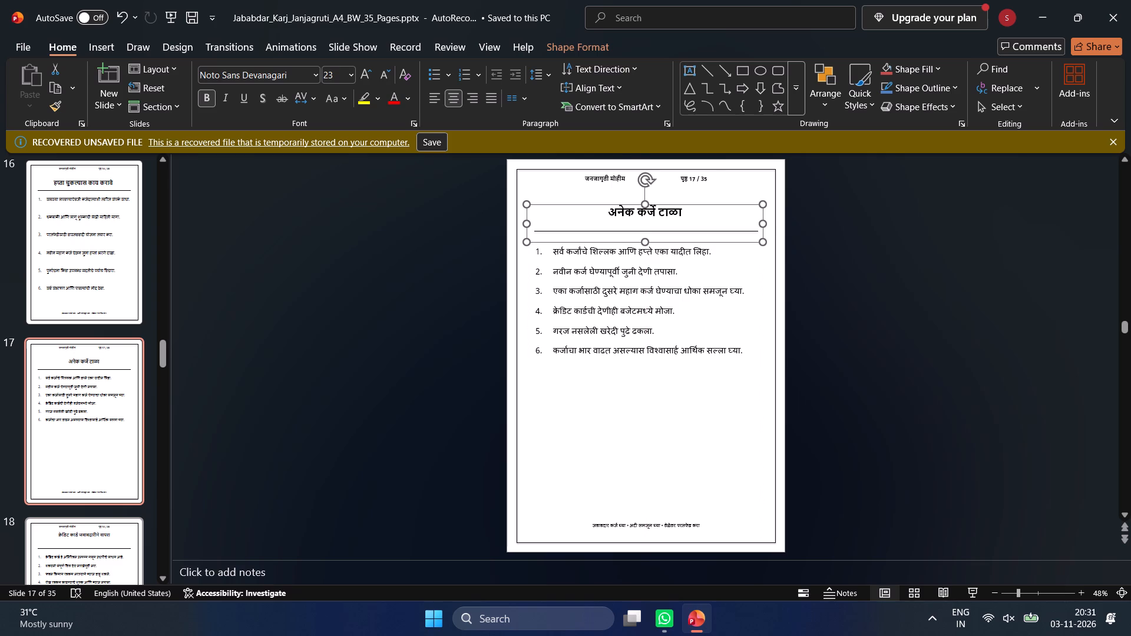
{"action": "left_click_drag", "start_coordinate": [611, 210], "coordinate": [707, 209]}
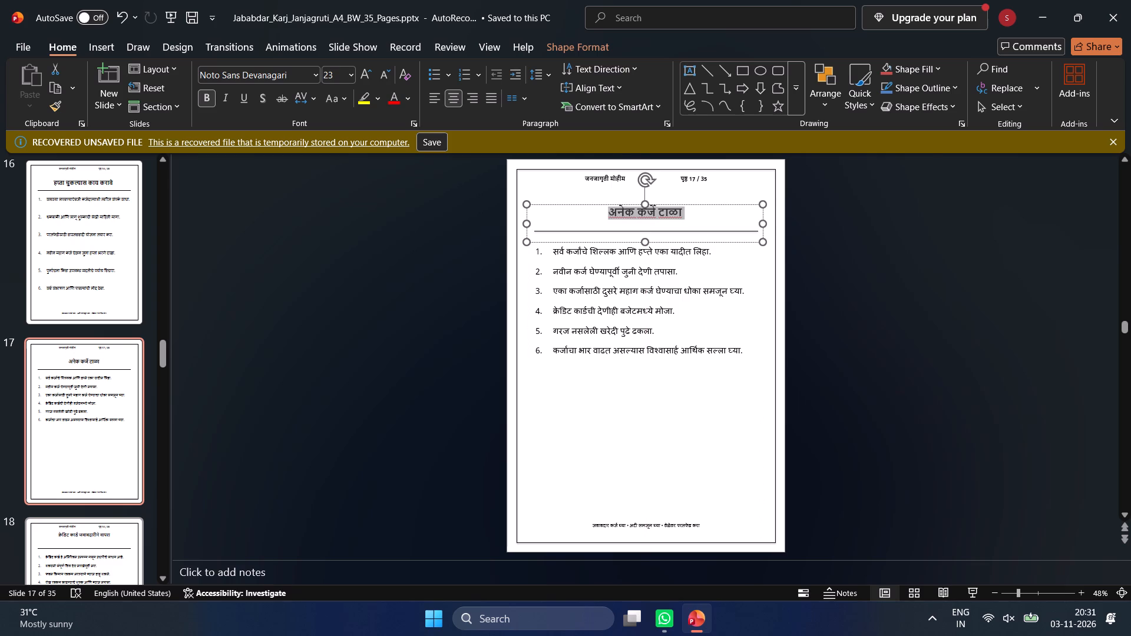
{"action": "left_click_drag", "start_coordinate": [707, 209], "coordinate": [709, 208]}
{"action": "left_click", "coordinate": [817, 164]}
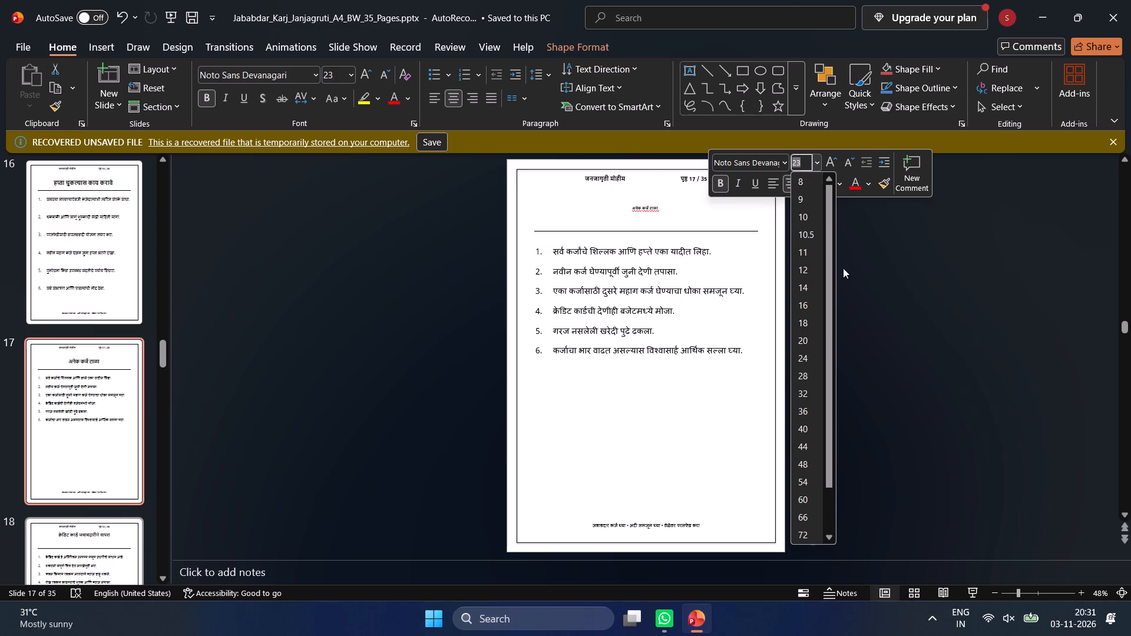
{"action": "left_click", "coordinate": [819, 374]}
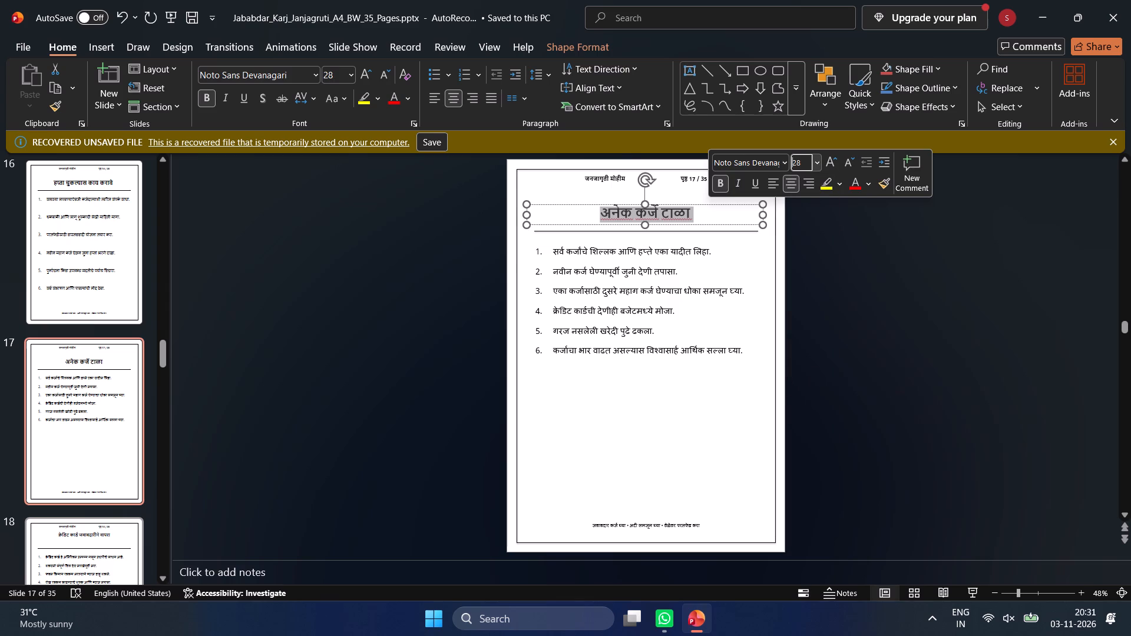
Set all the text in slide 17's numbered list to size 20.
{"action": "left_click", "coordinate": [665, 301]}
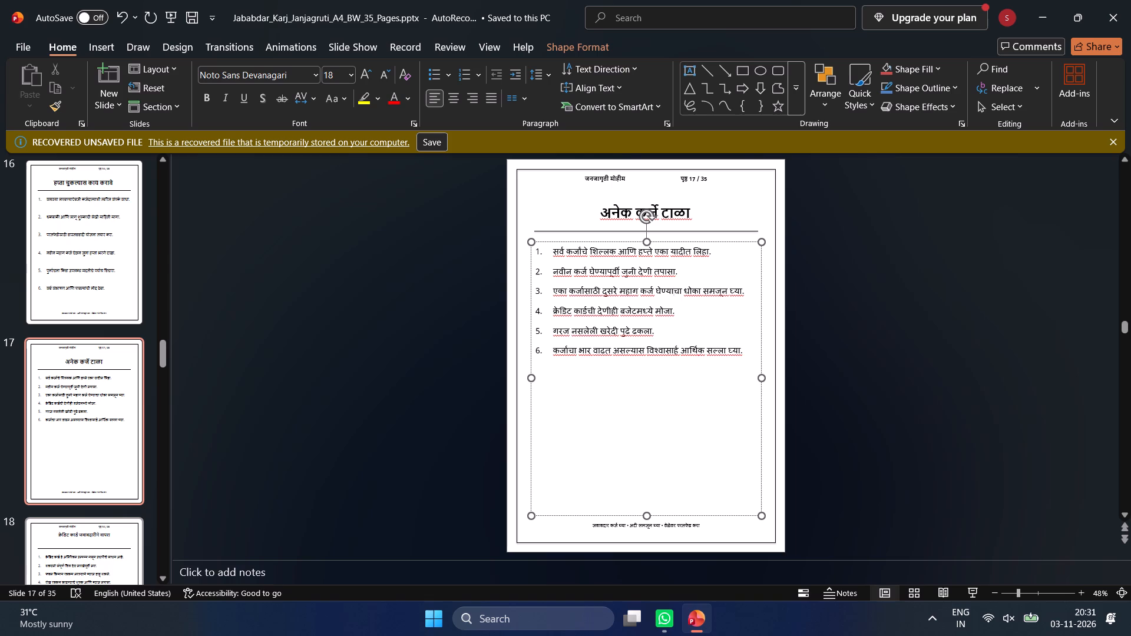
{"action": "left_click_drag", "start_coordinate": [537, 253], "coordinate": [753, 363]}
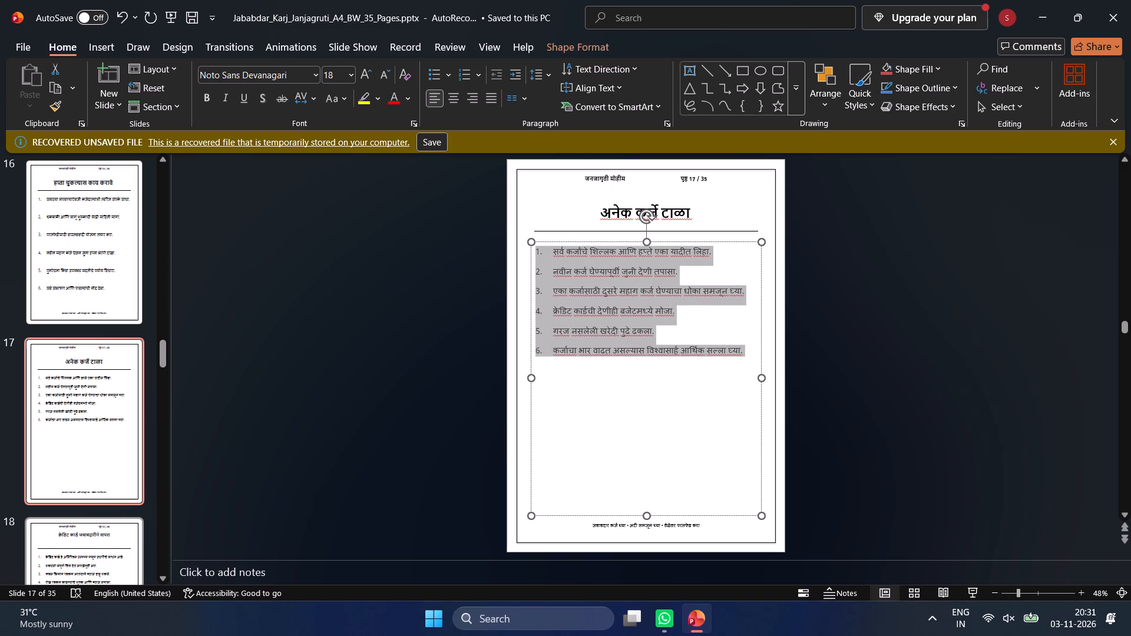
{"action": "left_click_drag", "start_coordinate": [753, 363], "coordinate": [757, 362]}
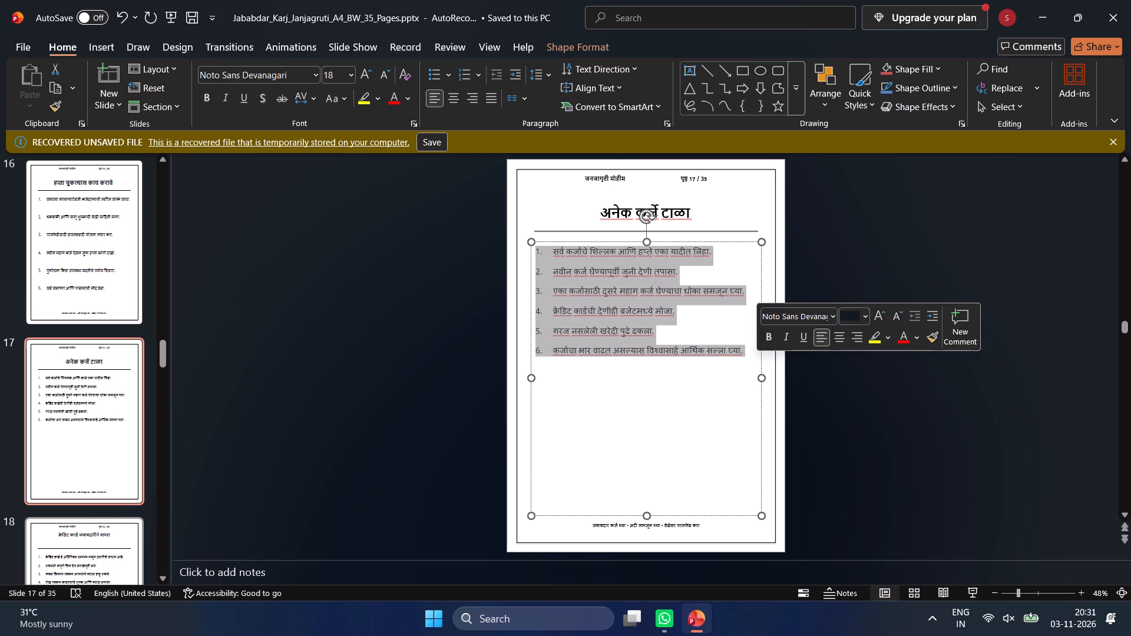
{"action": "left_click", "coordinate": [865, 318]}
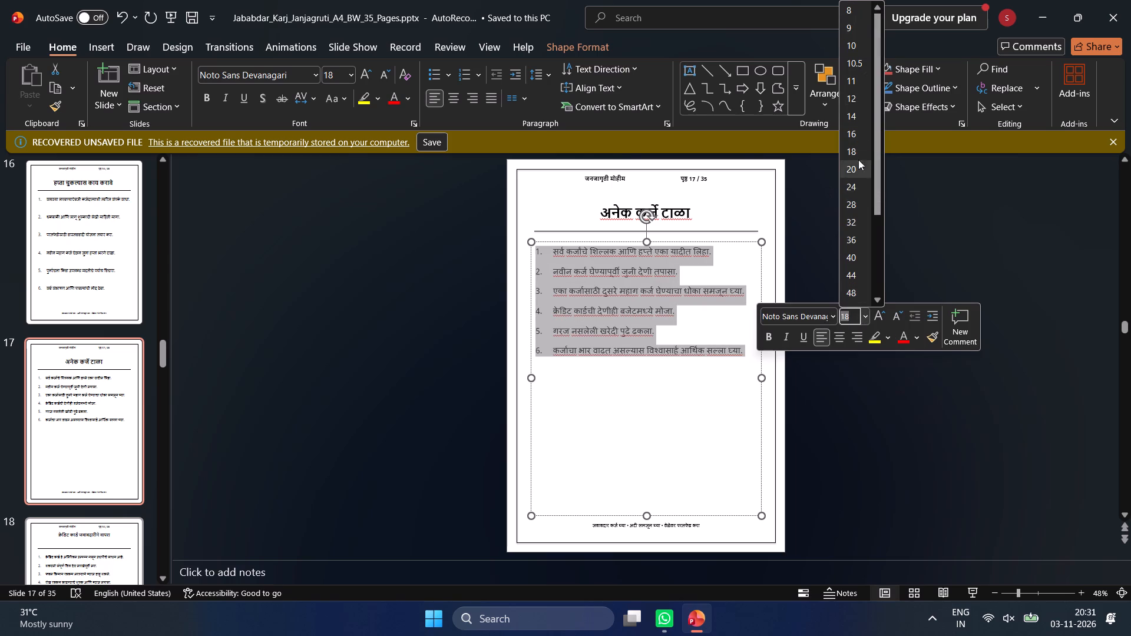
{"action": "left_click", "coordinate": [859, 174]}
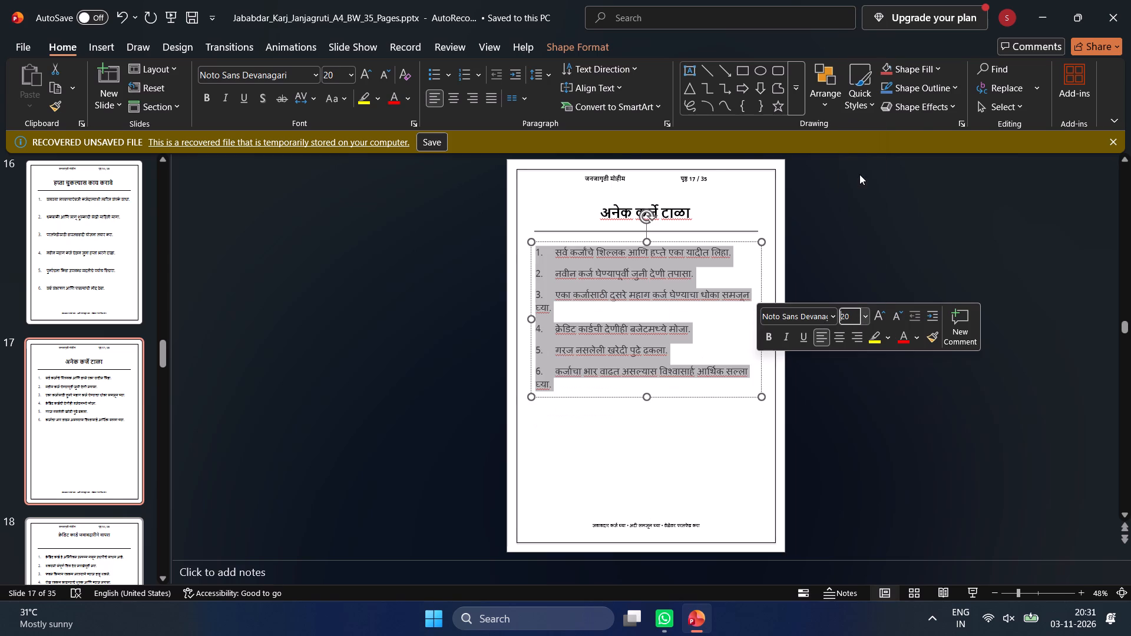
Insert a blank line after each of points 1 to 5 in slide 17's numbered list.
{"action": "left_click_drag", "start_coordinate": [739, 337], "coordinate": [735, 289]}
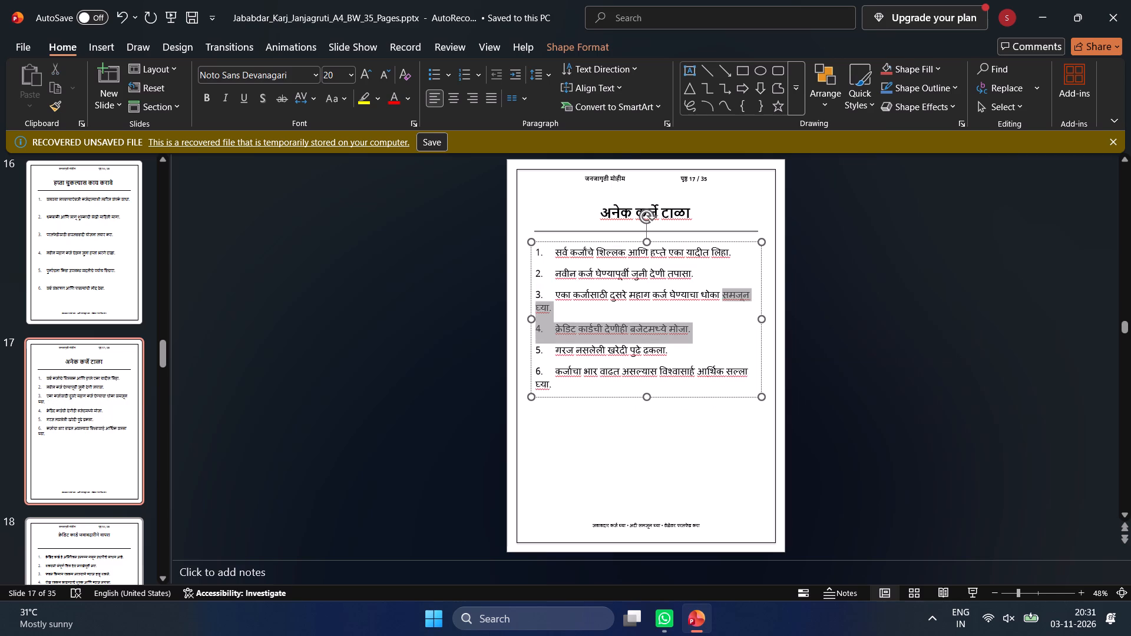
{"action": "left_click_drag", "start_coordinate": [735, 289], "coordinate": [738, 319]}
{"action": "left_click", "coordinate": [738, 319]}
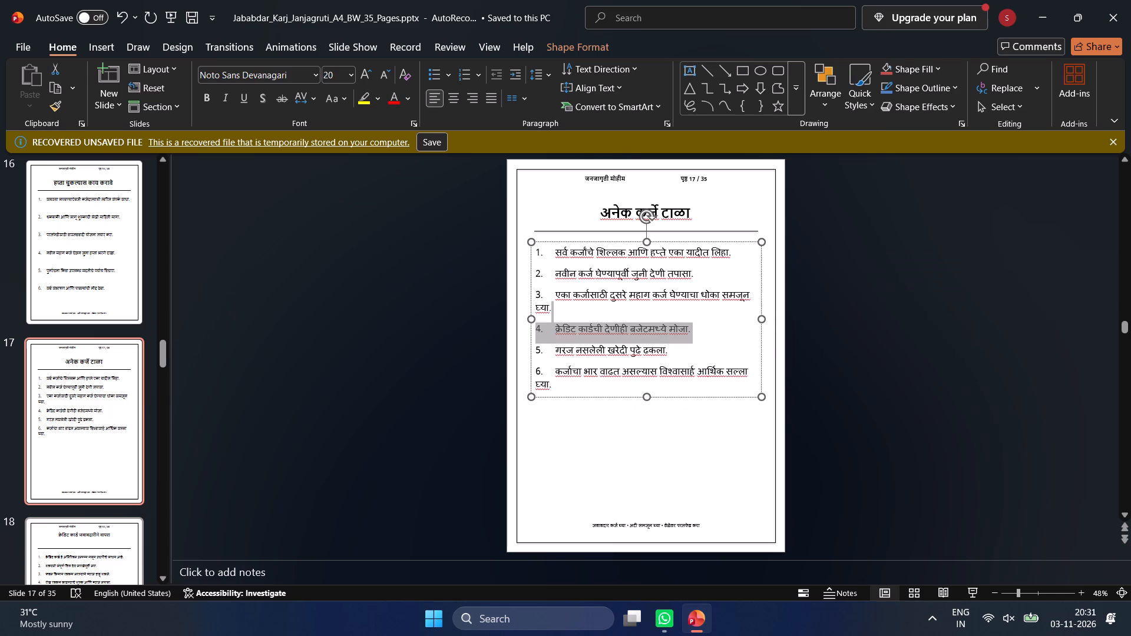
{"action": "left_click_drag", "start_coordinate": [738, 319], "coordinate": [730, 320]}
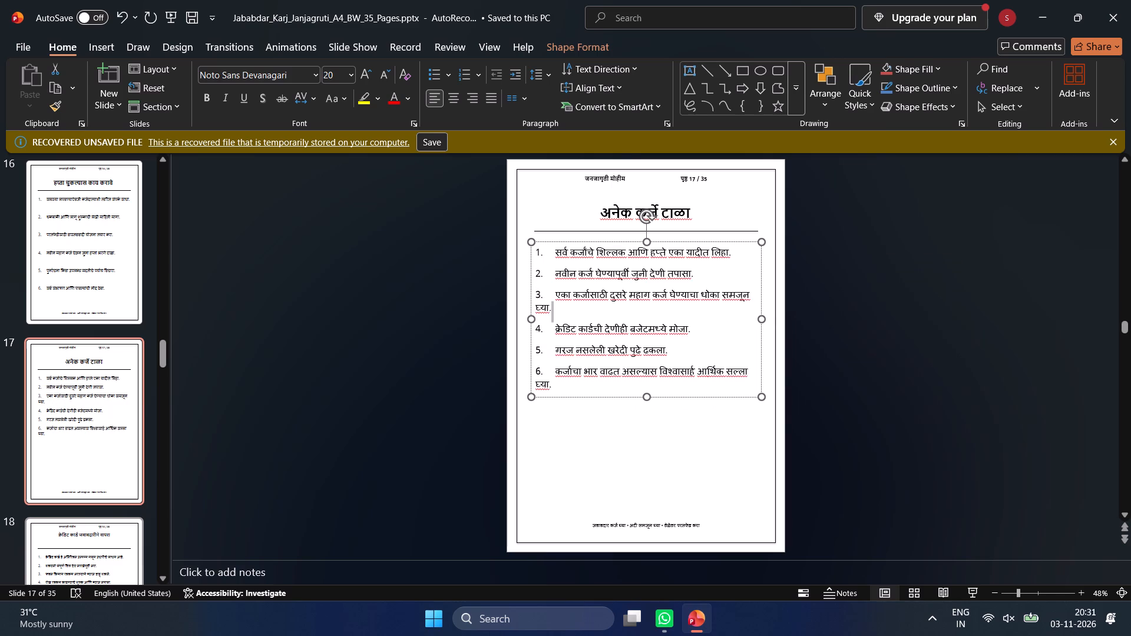
{"action": "left_click_drag", "start_coordinate": [730, 320], "coordinate": [730, 320]}
{"action": "left_click", "coordinate": [735, 254]}
{"action": "key", "text": "Return"}
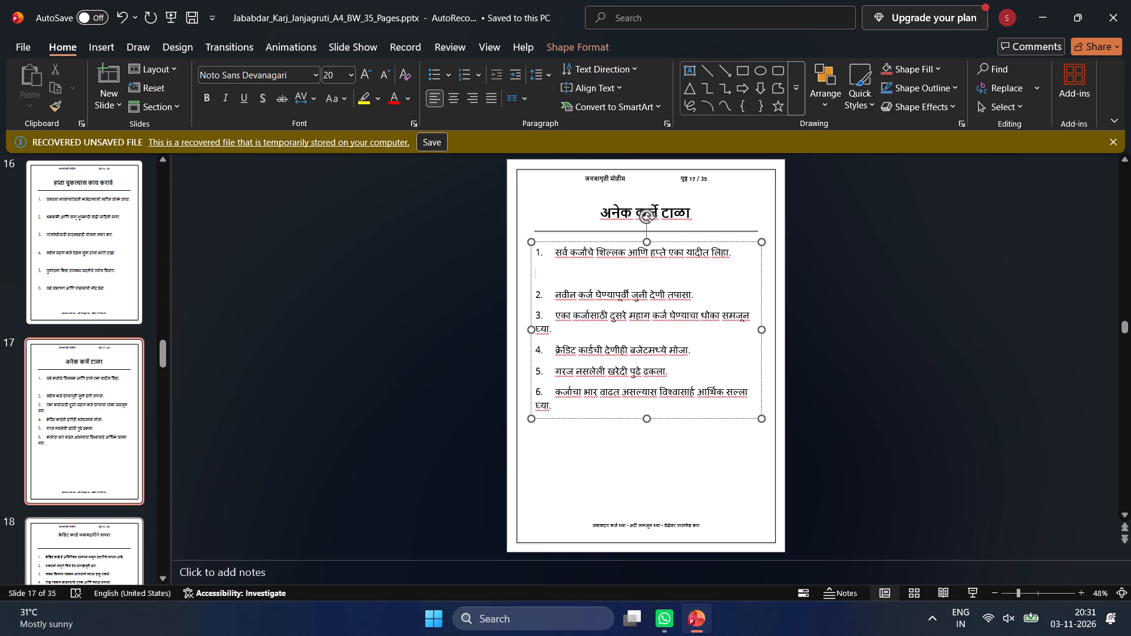
{"action": "left_click", "coordinate": [699, 300]}
{"action": "key", "text": "Return"}
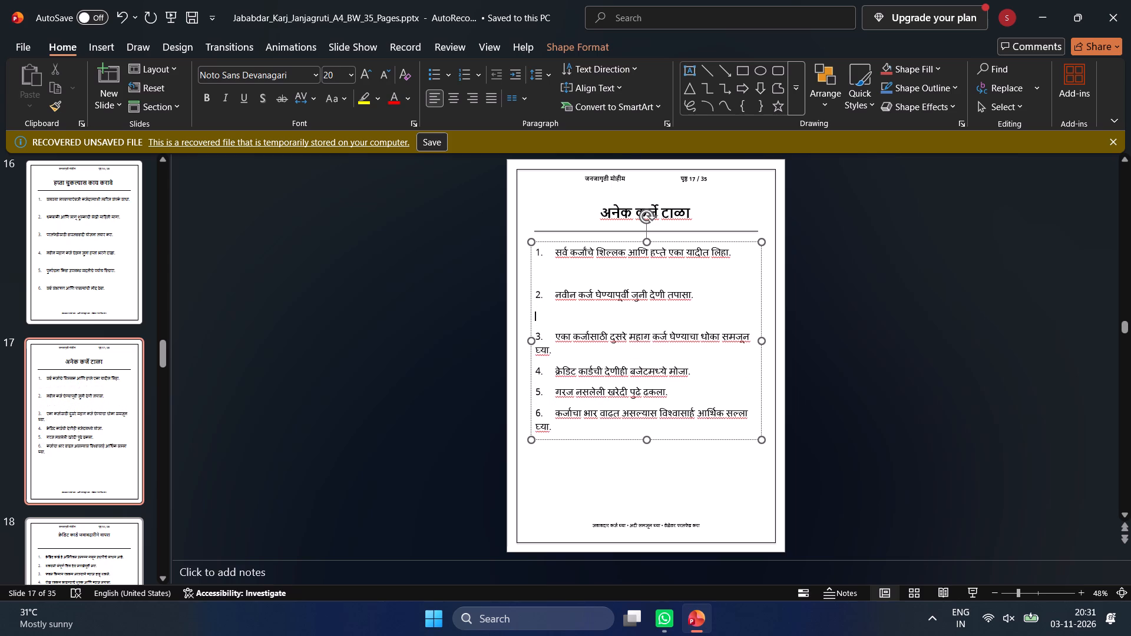
{"action": "left_click", "coordinate": [558, 353]}
{"action": "key", "text": "Return"}
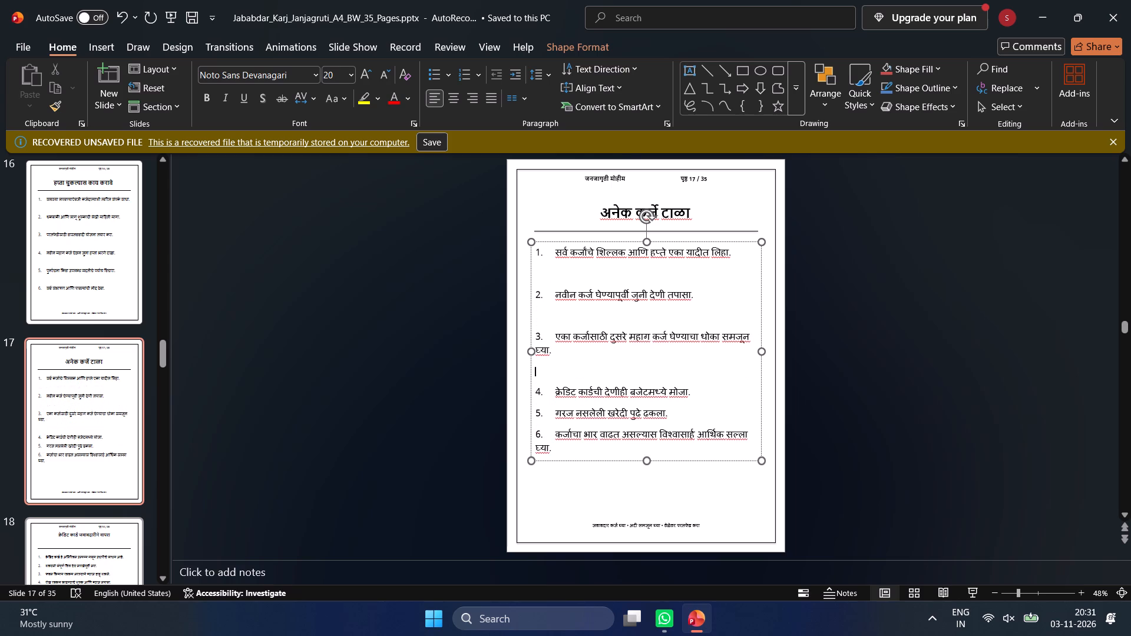
{"action": "left_click", "coordinate": [701, 390]}
{"action": "key", "text": "Return"}
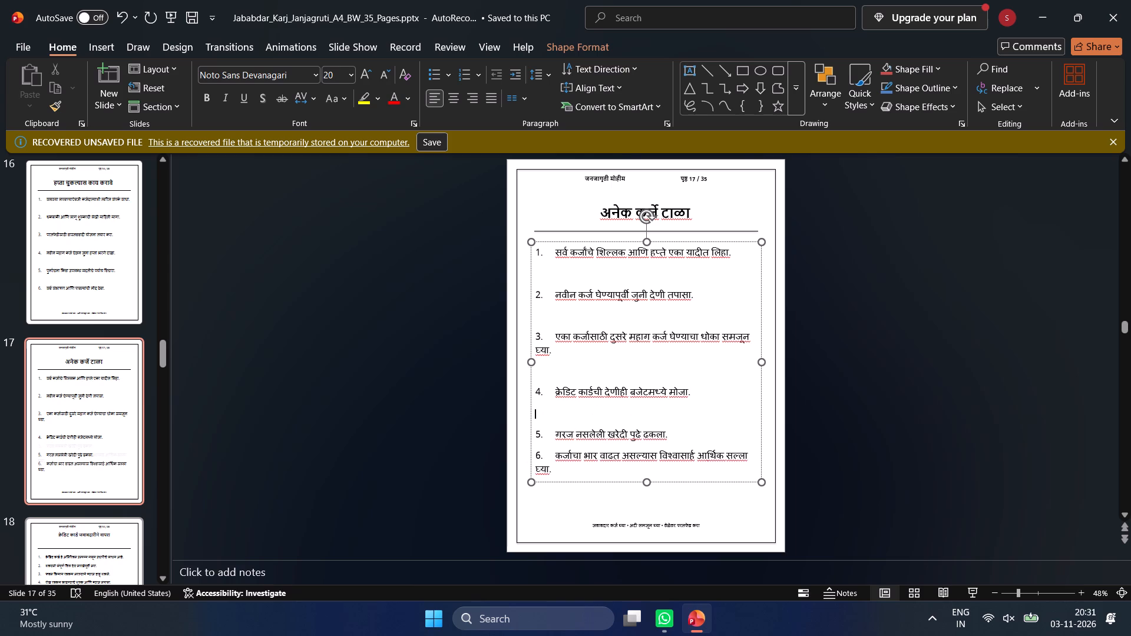
{"action": "left_click", "coordinate": [689, 423]}
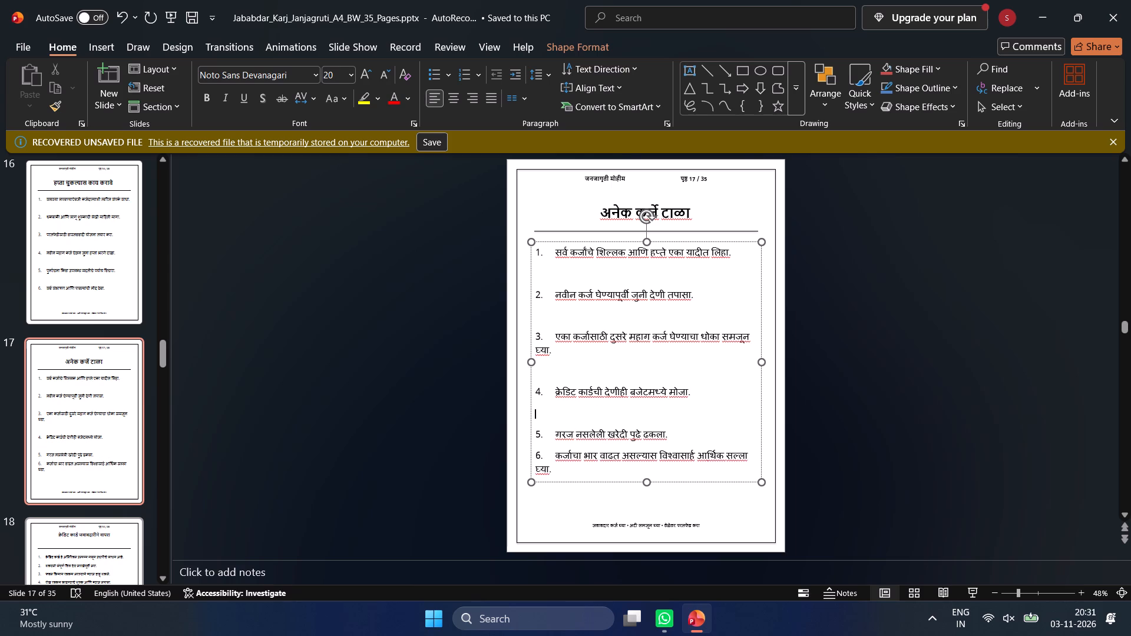
{"action": "left_click", "coordinate": [670, 443]}
{"action": "key", "text": "Return"}
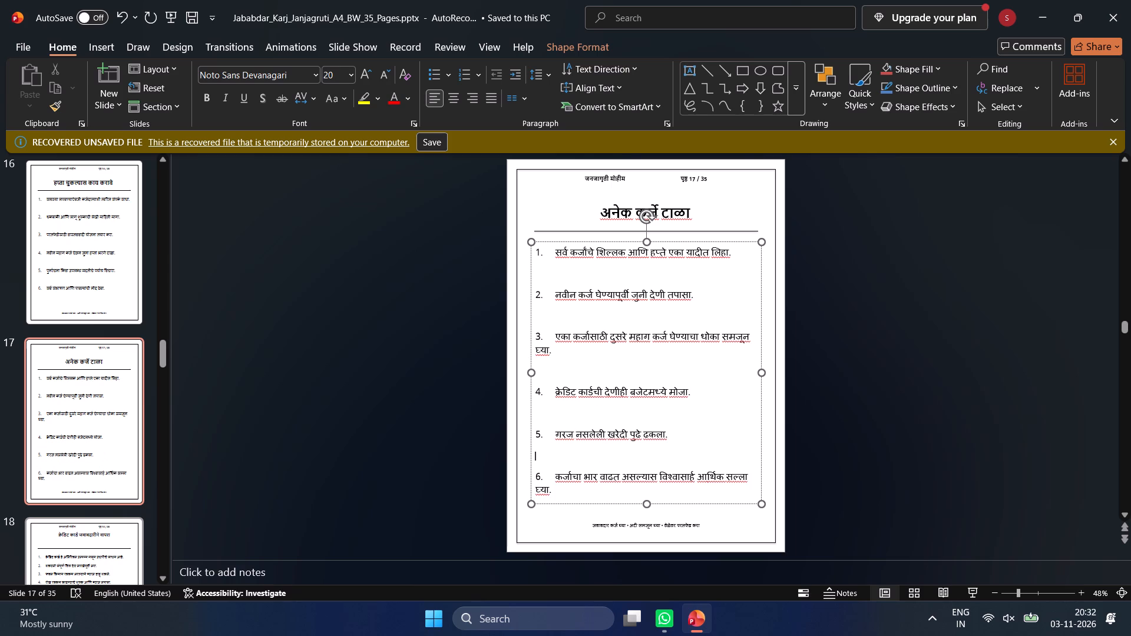
{"action": "left_click", "coordinate": [768, 218]}
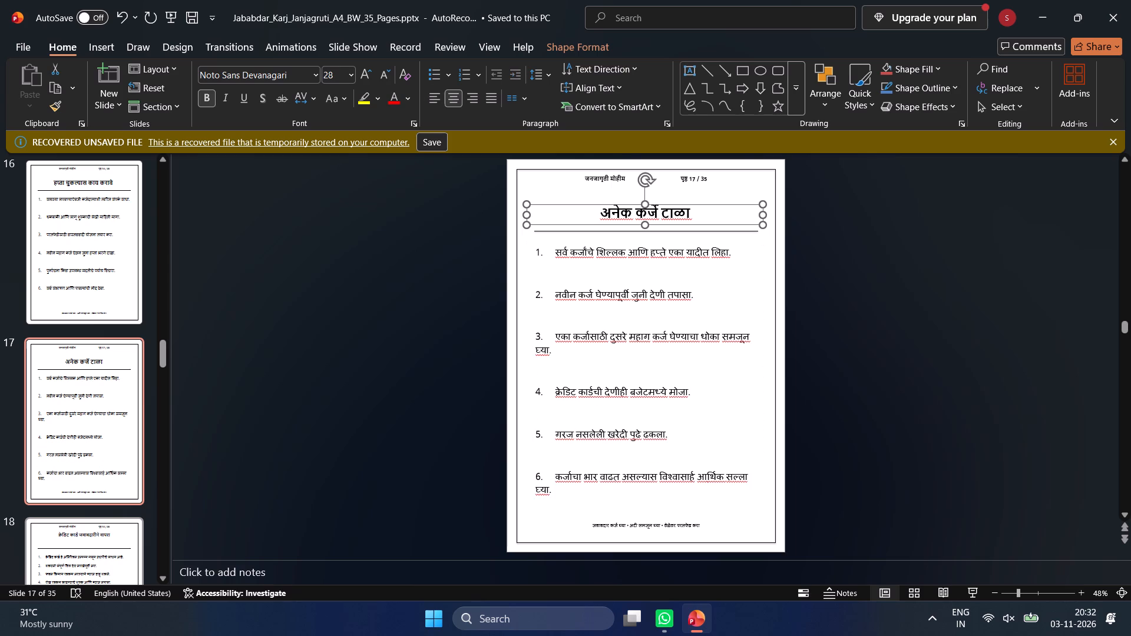
{"action": "left_click", "coordinate": [806, 255]}
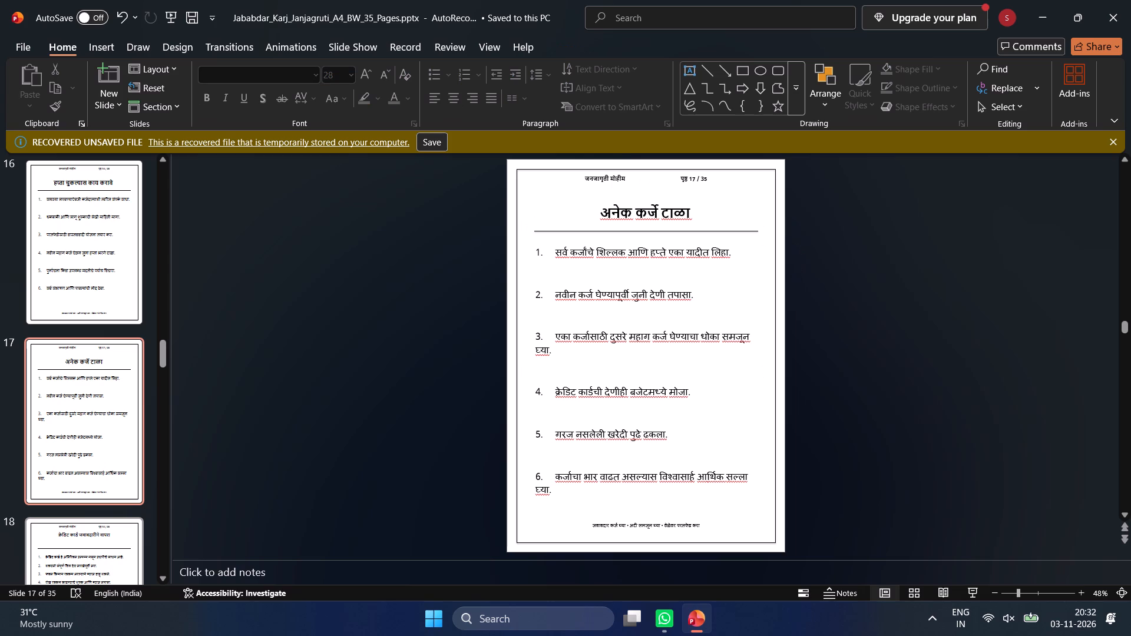
On slide 18, move the title "क्रेडिट कार्ड जबाबदारीने वापरा" slightly down, closer to the horizontal line beneath it.
{"action": "left_click", "coordinate": [97, 559]}
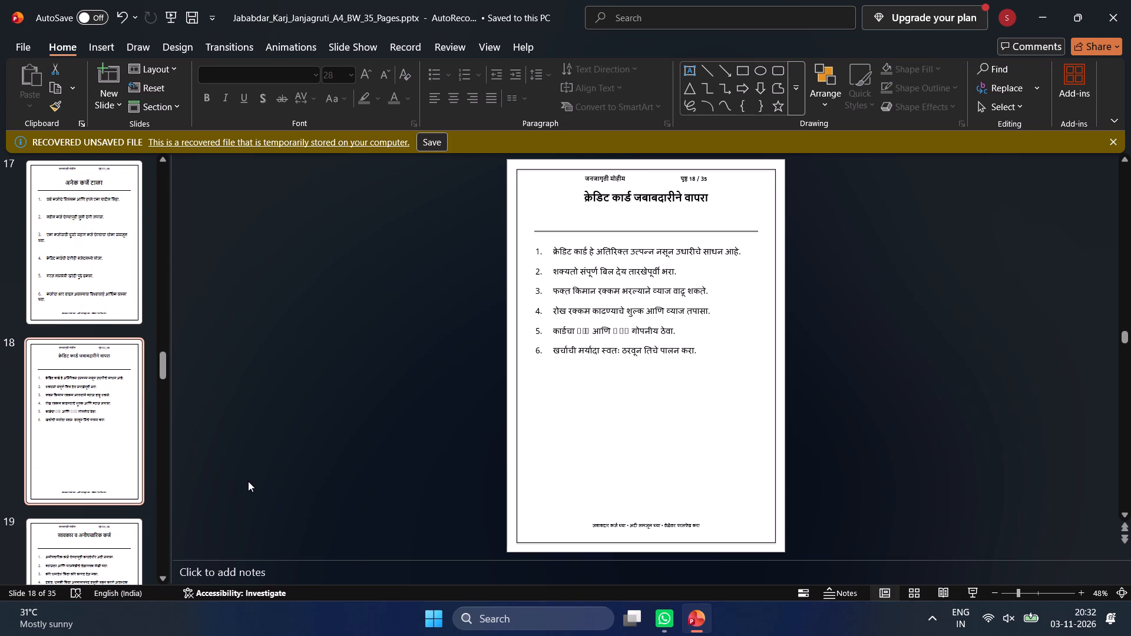
{"action": "left_click", "coordinate": [581, 191]}
{"action": "left_click_drag", "start_coordinate": [581, 203], "coordinate": [581, 226]}
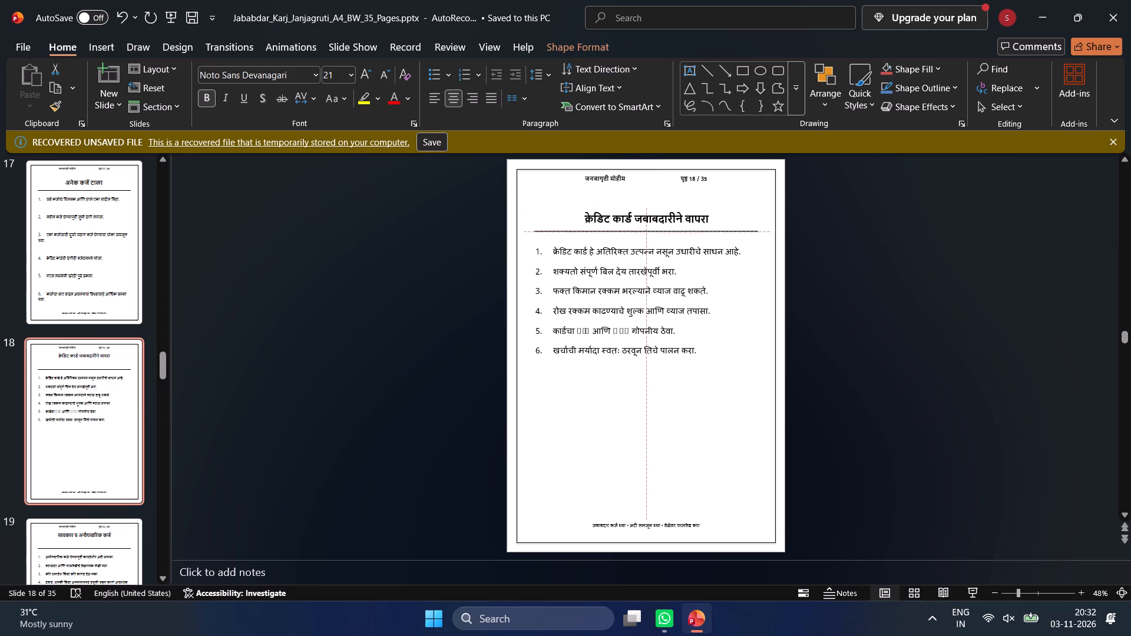
{"action": "left_click_drag", "start_coordinate": [581, 226], "coordinate": [583, 213]}
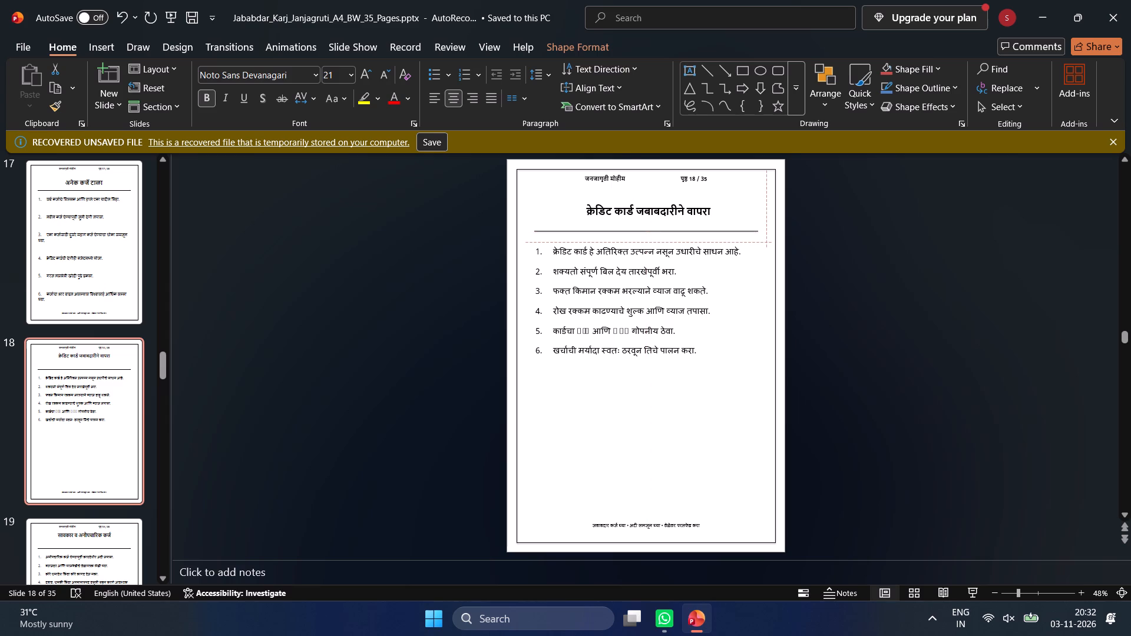
{"action": "left_click_drag", "start_coordinate": [583, 213], "coordinate": [582, 216]}
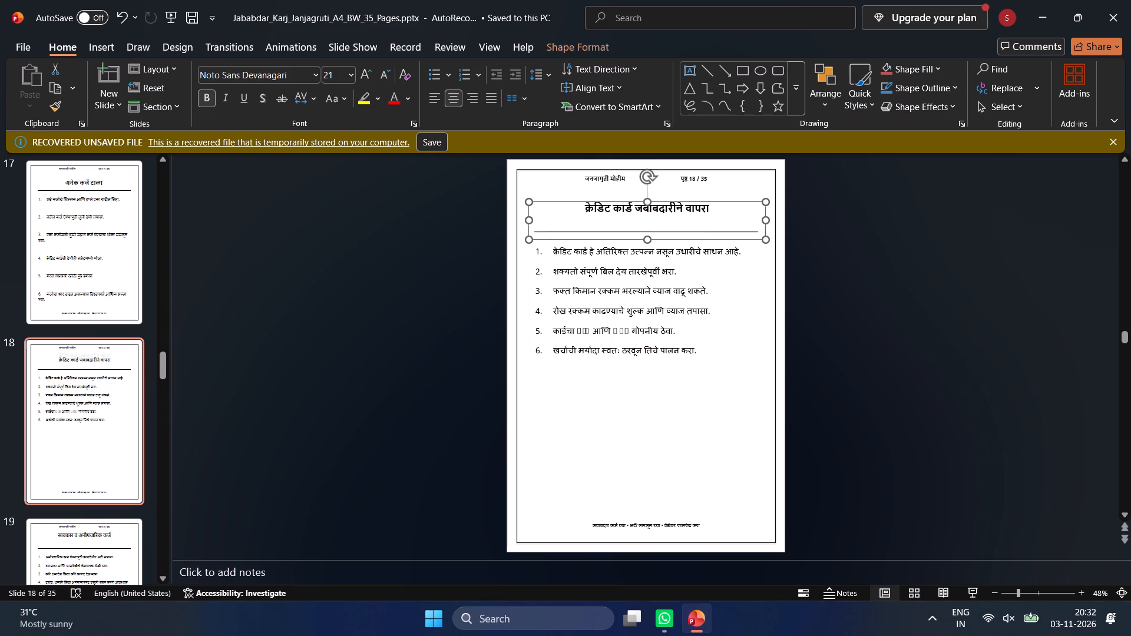
Set the font size of slide 18's title "क्रेडिट कार्ड जबाबदारीने वापरा" to 28.
{"action": "left_click_drag", "start_coordinate": [587, 205], "coordinate": [762, 194]}
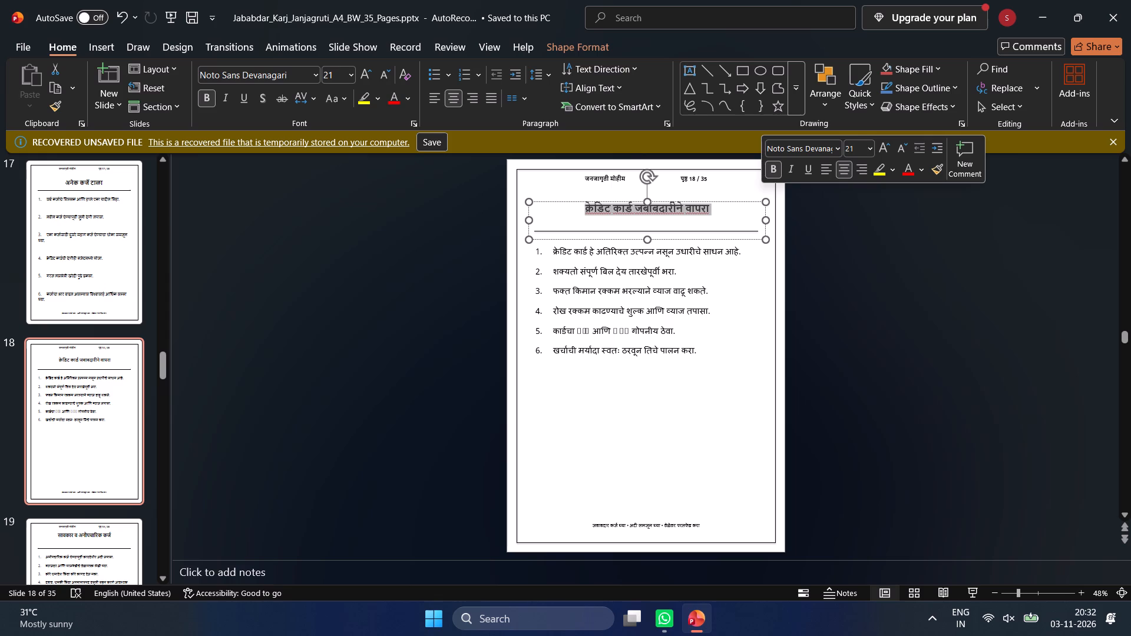
{"action": "left_click", "coordinate": [869, 145]}
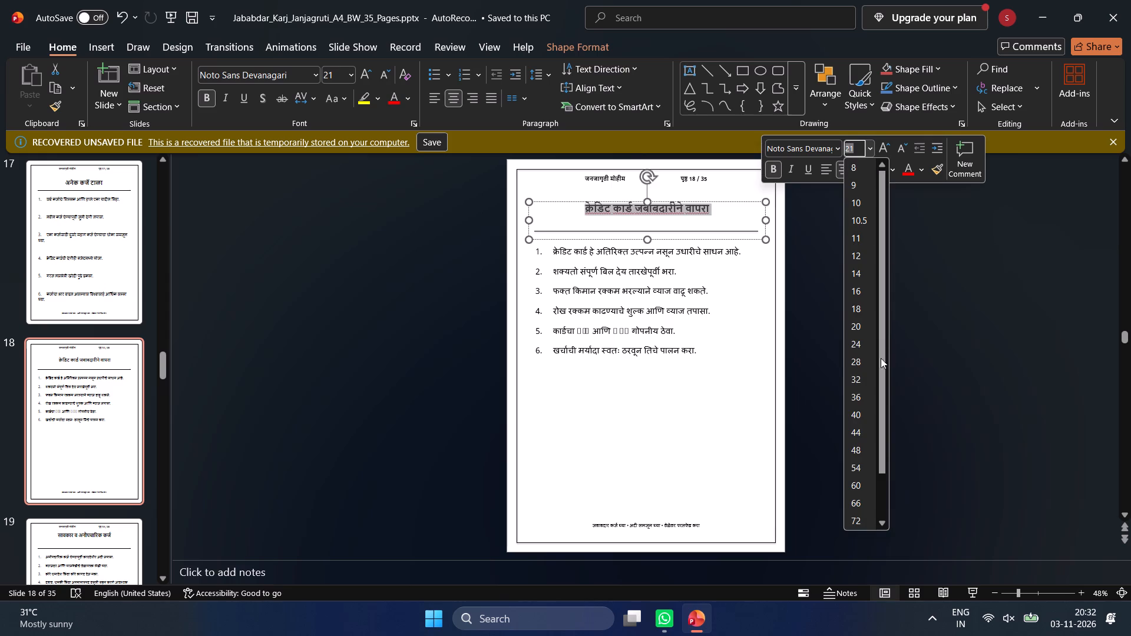
{"action": "left_click", "coordinate": [858, 355]}
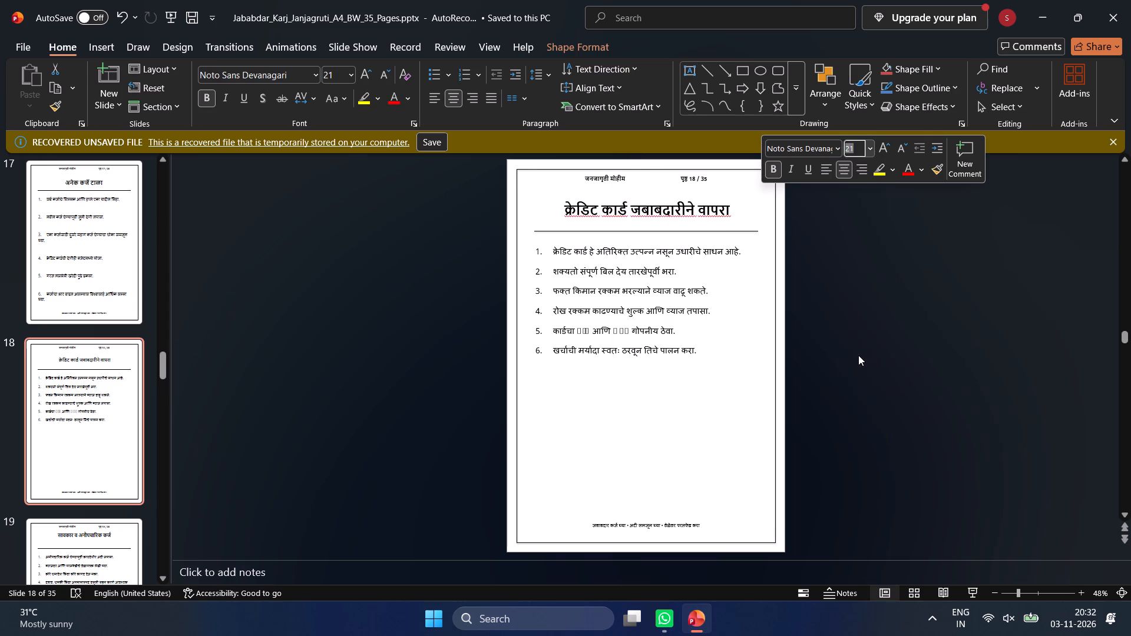
Shift slide 18's numbered list text box slightly to the right and down.
{"action": "left_click_drag", "start_coordinate": [729, 316], "coordinate": [652, 322]}
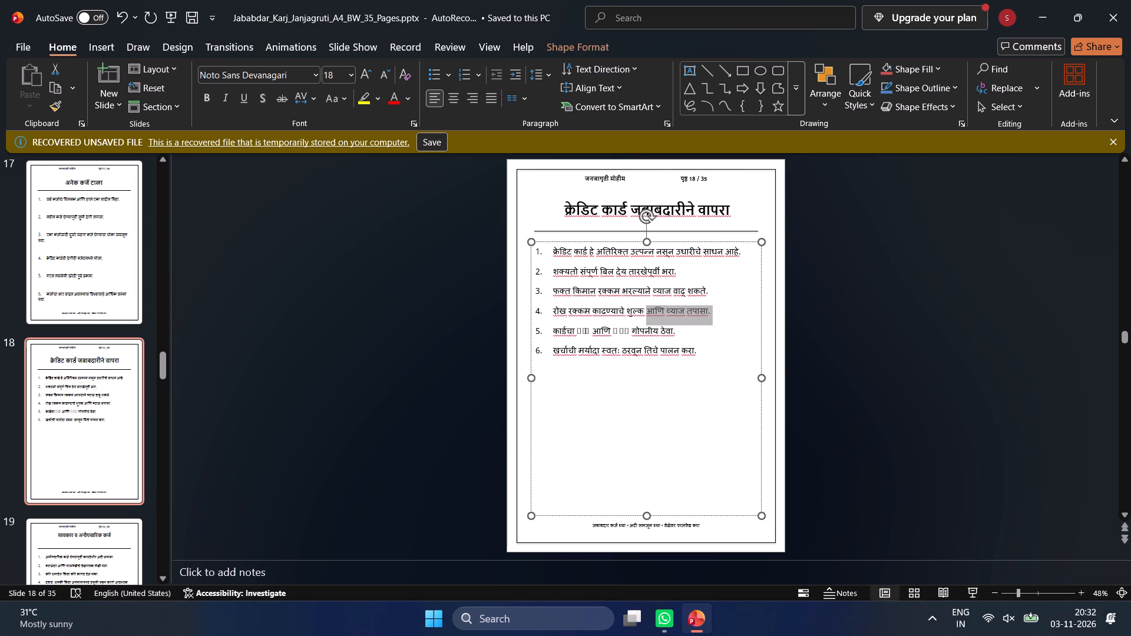
{"action": "left_click_drag", "start_coordinate": [652, 322], "coordinate": [710, 312]}
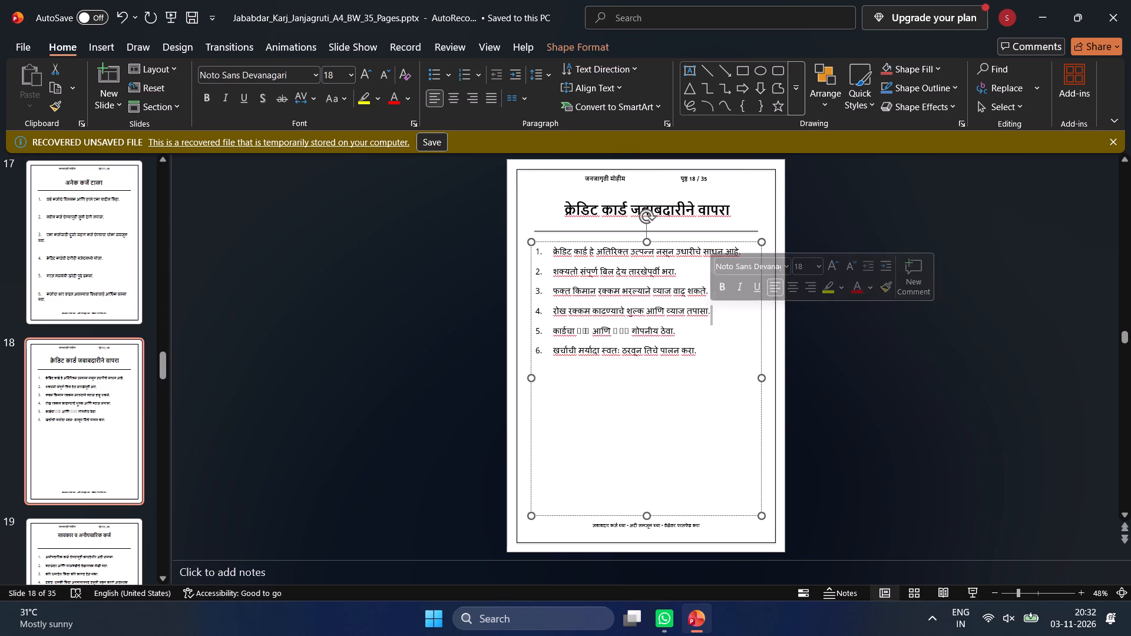
{"action": "left_click_drag", "start_coordinate": [726, 339], "coordinate": [592, 313]}
{"action": "left_click", "coordinate": [703, 334]}
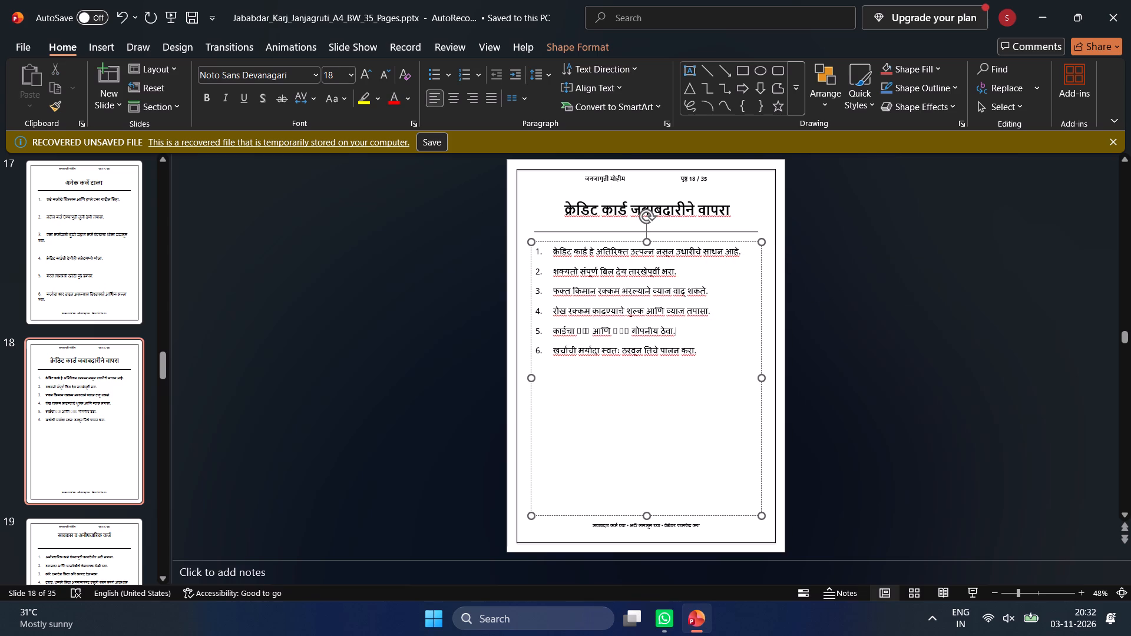
{"action": "left_click_drag", "start_coordinate": [535, 251], "coordinate": [566, 256]}
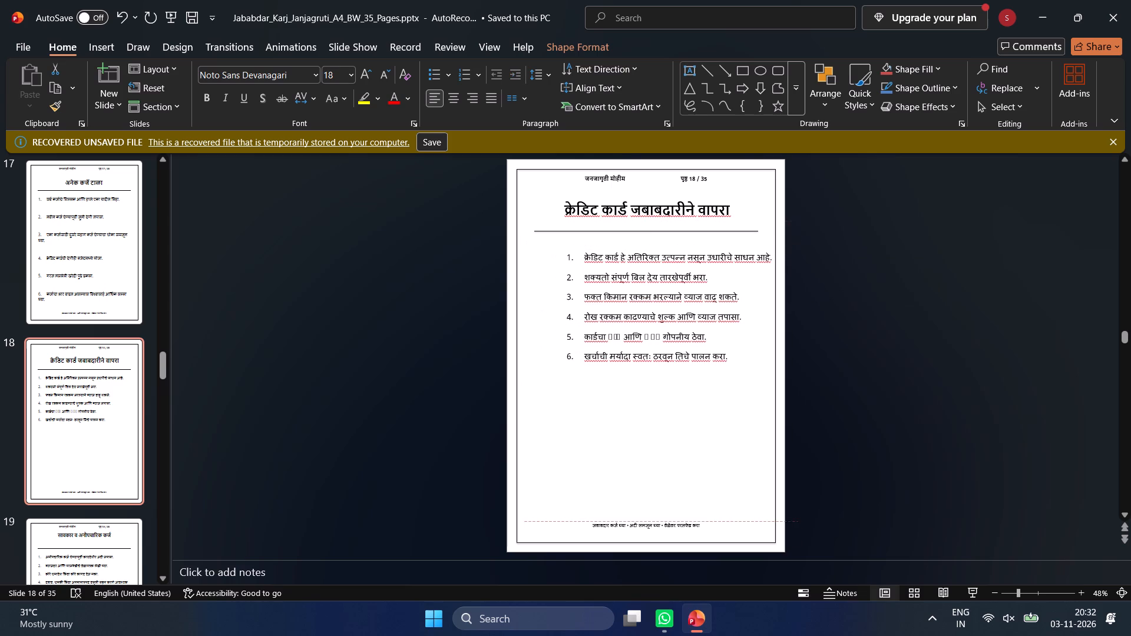
{"action": "left_click_drag", "start_coordinate": [566, 256], "coordinate": [541, 254]}
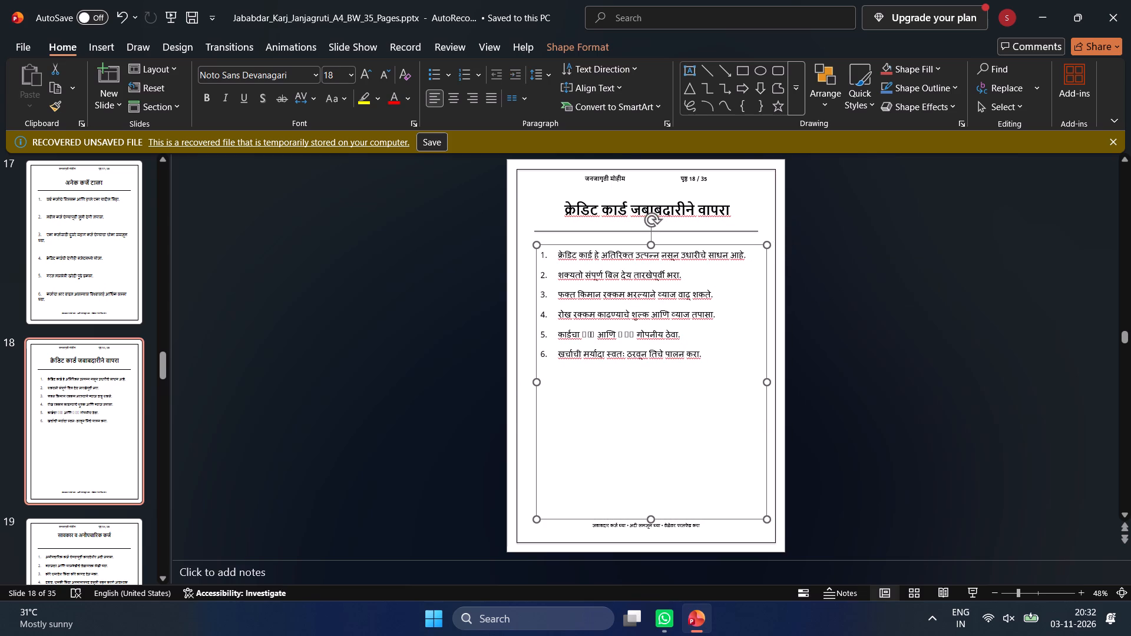
Set the font size of all six points in slide 18's numbered list to 20.
{"action": "left_click_drag", "start_coordinate": [543, 254], "coordinate": [643, 279]}
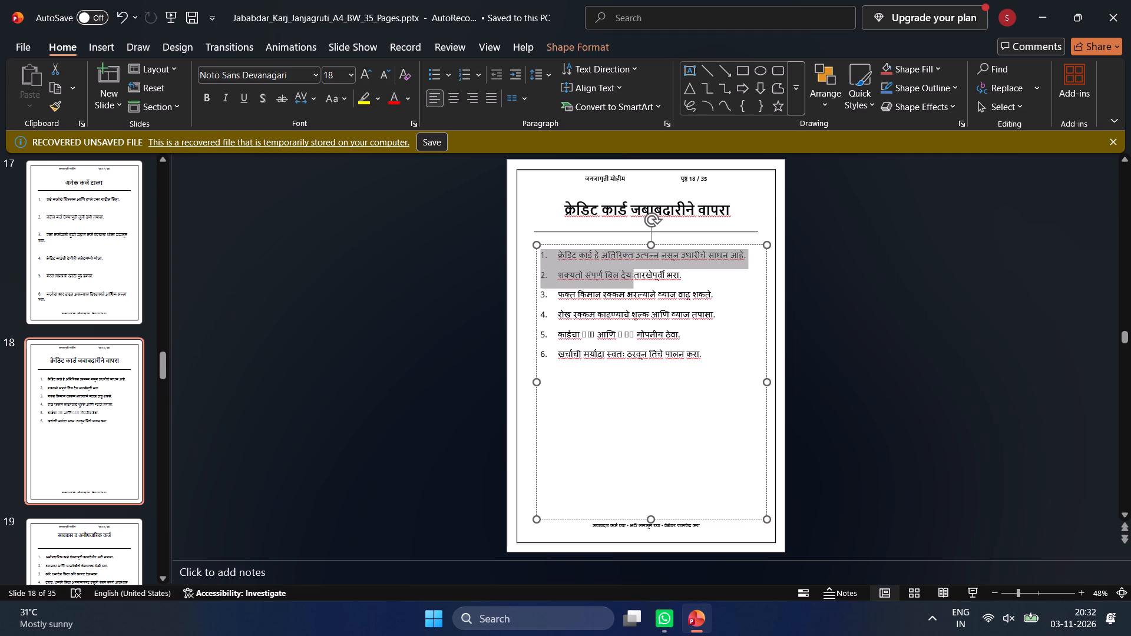
{"action": "left_click_drag", "start_coordinate": [643, 279], "coordinate": [840, 389]}
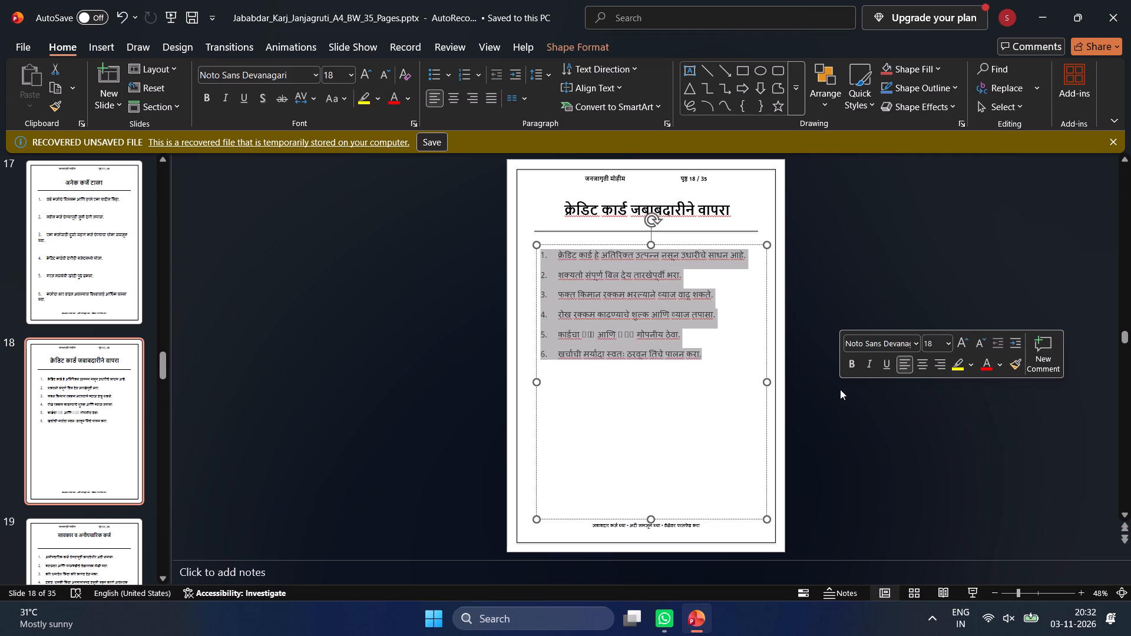
{"action": "left_click", "coordinate": [948, 347]}
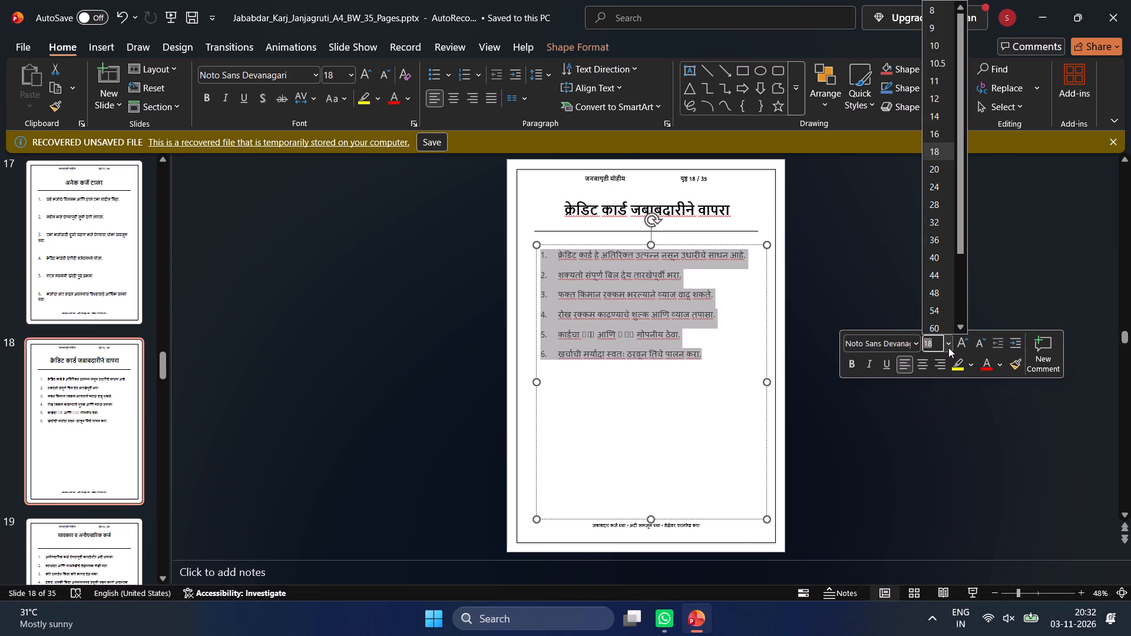
{"action": "left_click", "coordinate": [928, 173]}
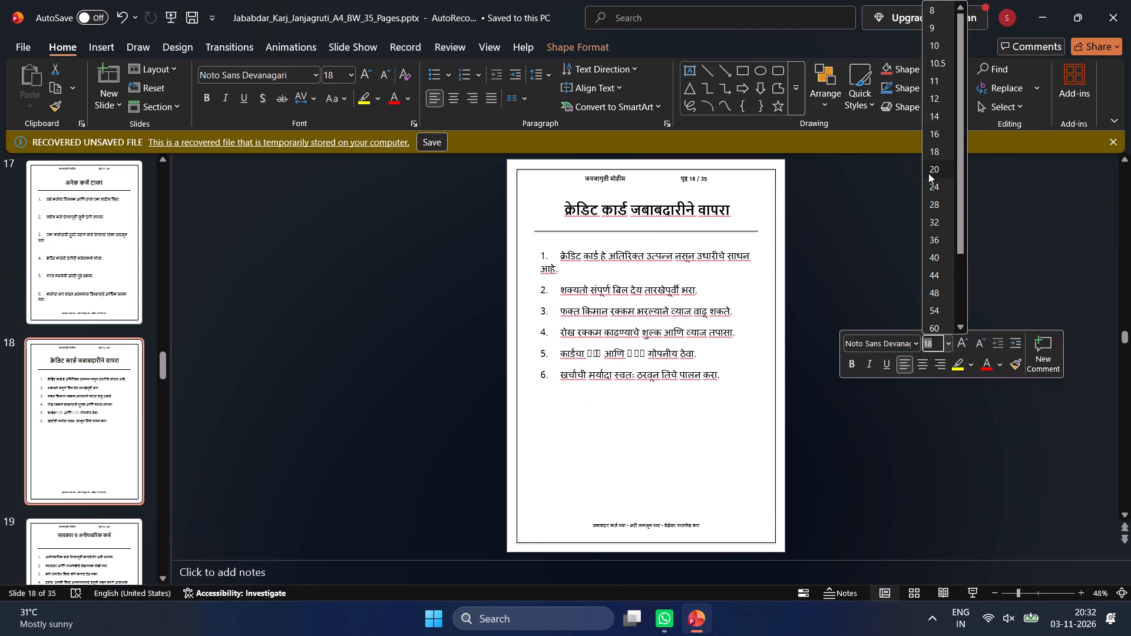
{"action": "left_click", "coordinate": [825, 227]}
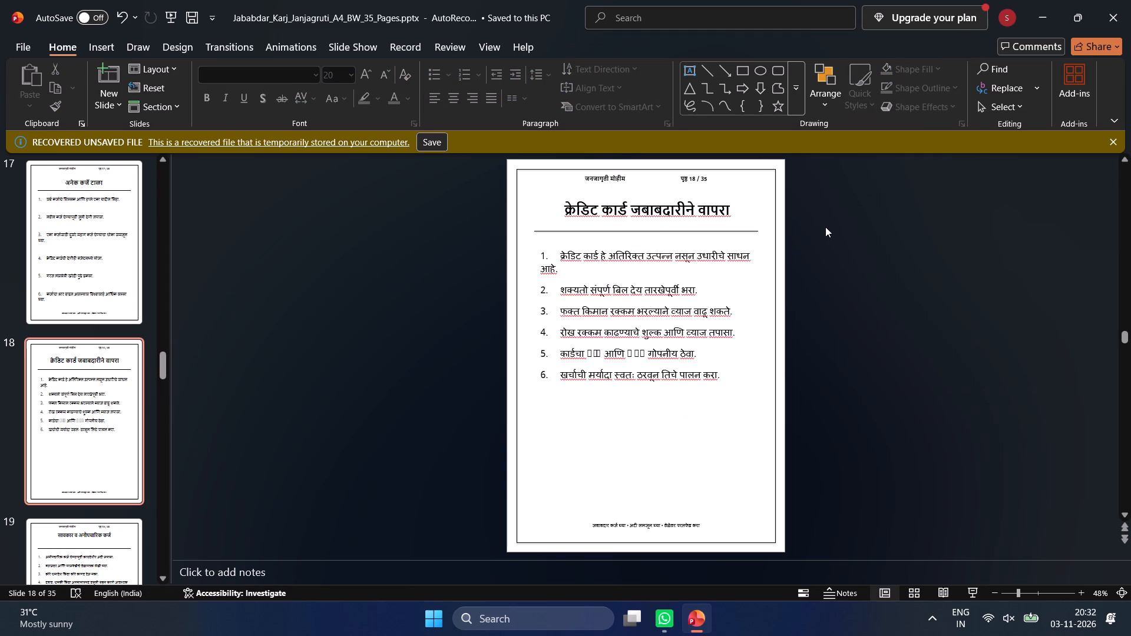
Insert a blank line after each of points 1 to 5 in slide 18's numbered list.
{"action": "left_click", "coordinate": [578, 273]}
{"action": "key", "text": "Return"}
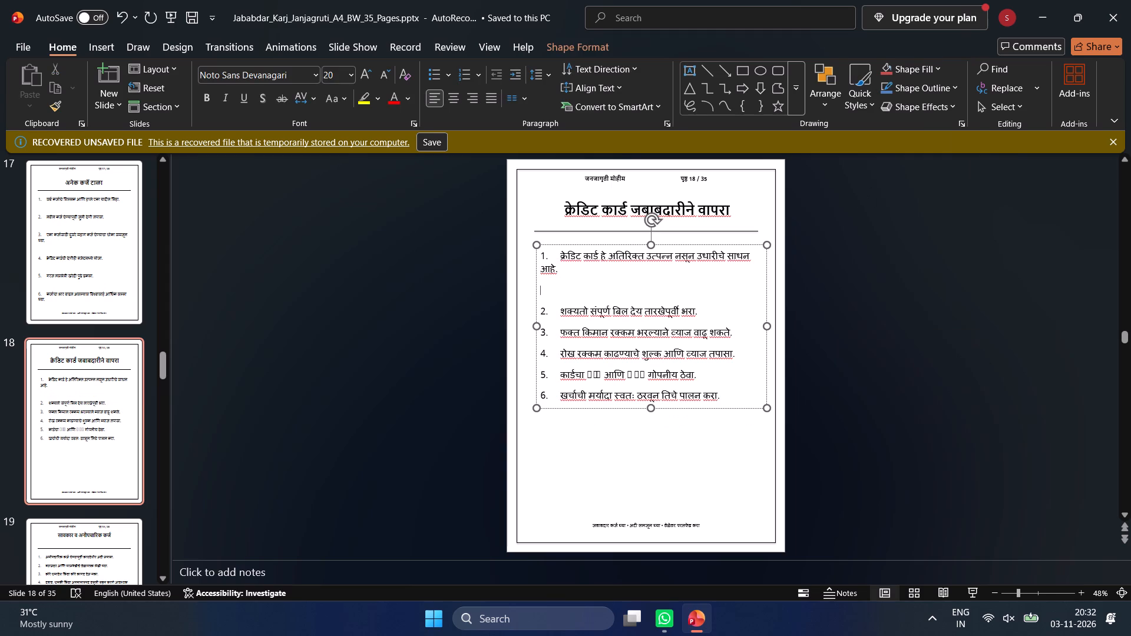
{"action": "left_click", "coordinate": [709, 323]}
{"action": "key", "text": "Return"}
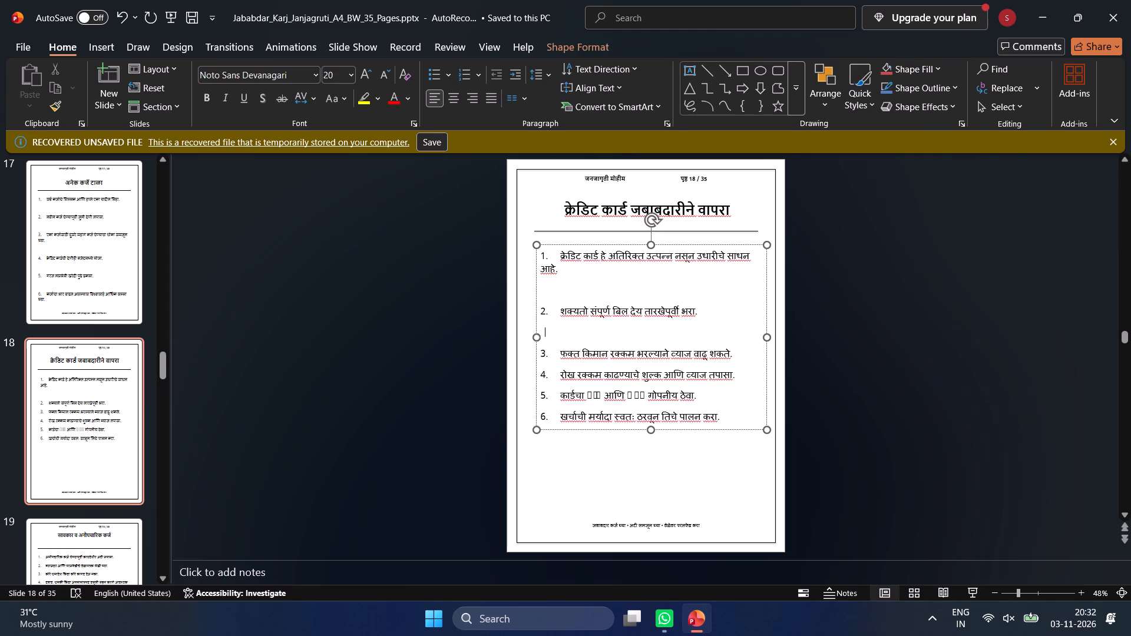
{"action": "left_click", "coordinate": [736, 355]}
{"action": "key", "text": "Return"}
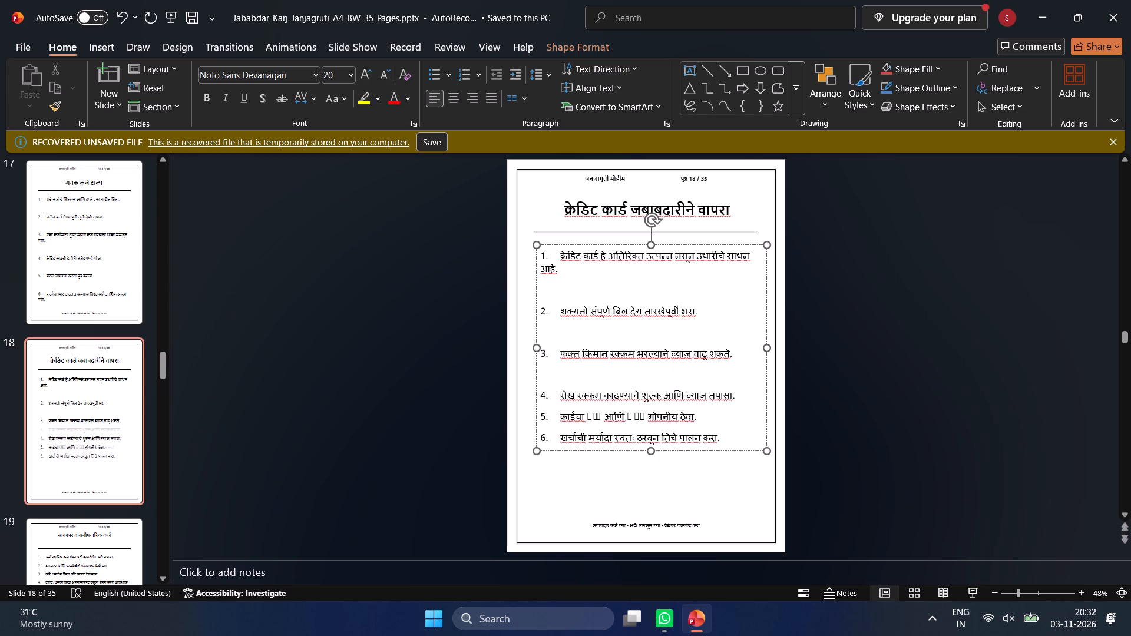
{"action": "left_click", "coordinate": [739, 390]}
{"action": "key", "text": "Return"}
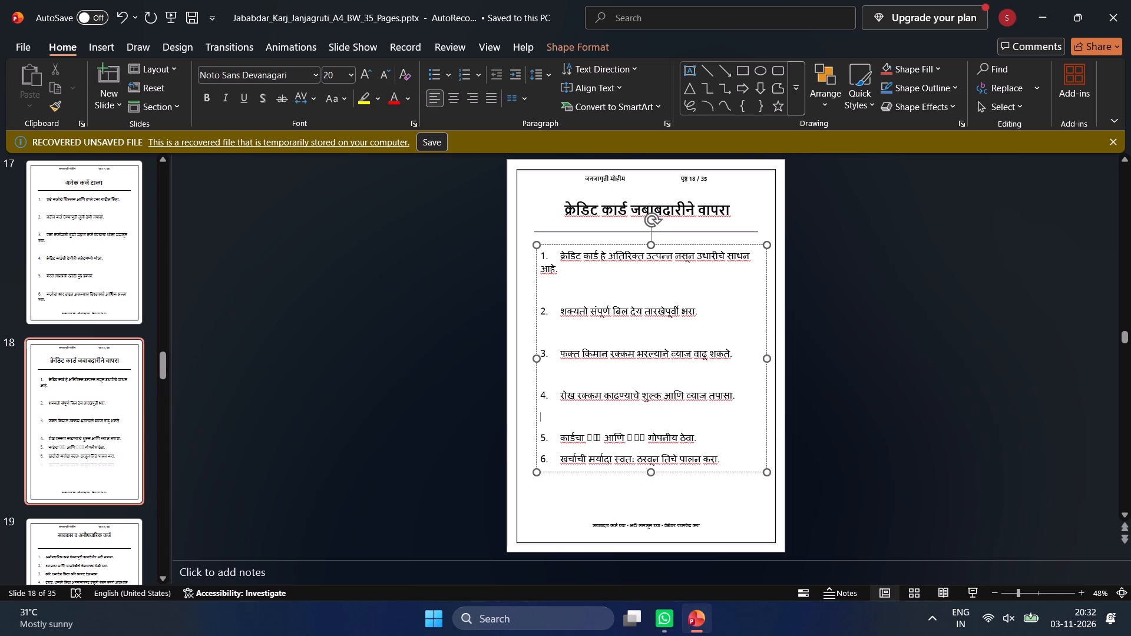
{"action": "left_click", "coordinate": [706, 446]}
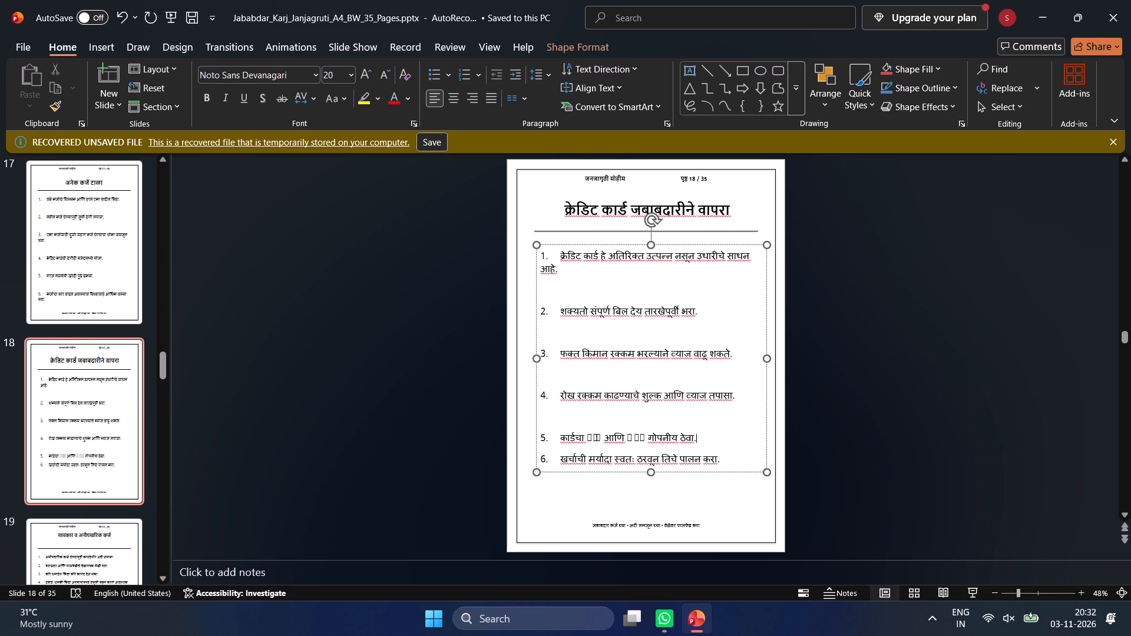
{"action": "key", "text": "Return"}
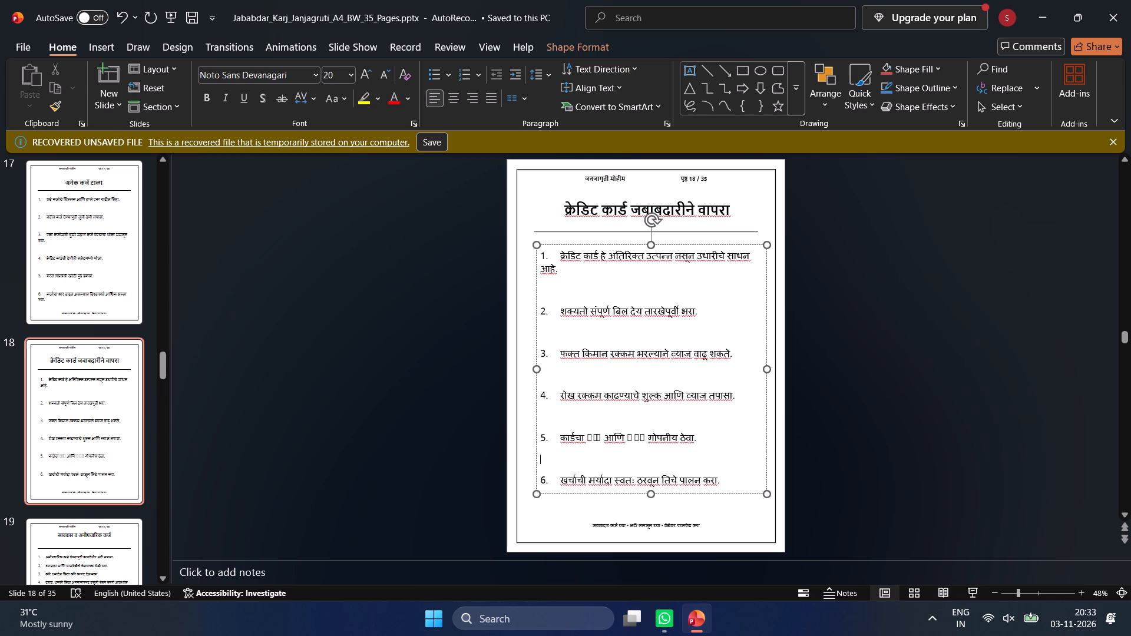
Delete the unreadable box characters and the word "आणि" between them from point 5 on slide 18, leaving "कार्डचा गोपनीय ठेवा.".
{"action": "left_click", "coordinate": [645, 435]}
{"action": "key", "text": "BackSpace"}
{"action": "key", "text": "BackSpace"}
{"action": "key", "text": "BackSpace"}
{"action": "key", "text": "BackSpace"}
{"action": "key", "text": "BackSpace"}
{"action": "key", "text": "BackSpace"}
{"action": "key", "text": "BackSpace"}
{"action": "key", "text": "BackSpace"}
{"action": "key", "text": "BackSpace"}
{"action": "key", "text": "BackSpace"}
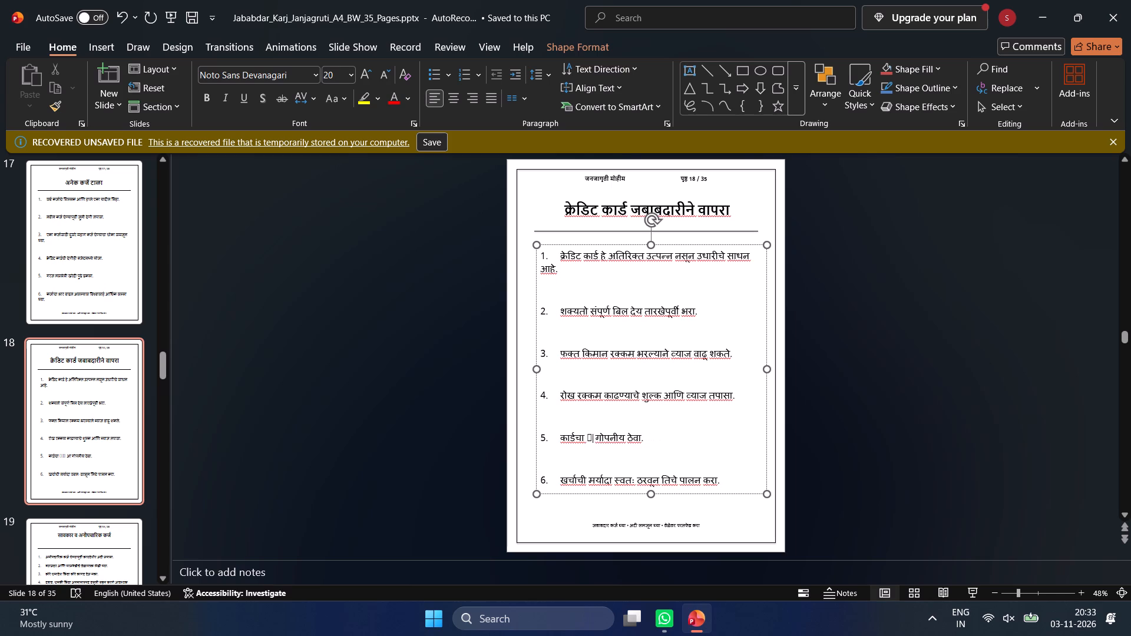
{"action": "key", "text": "BackSpace"}
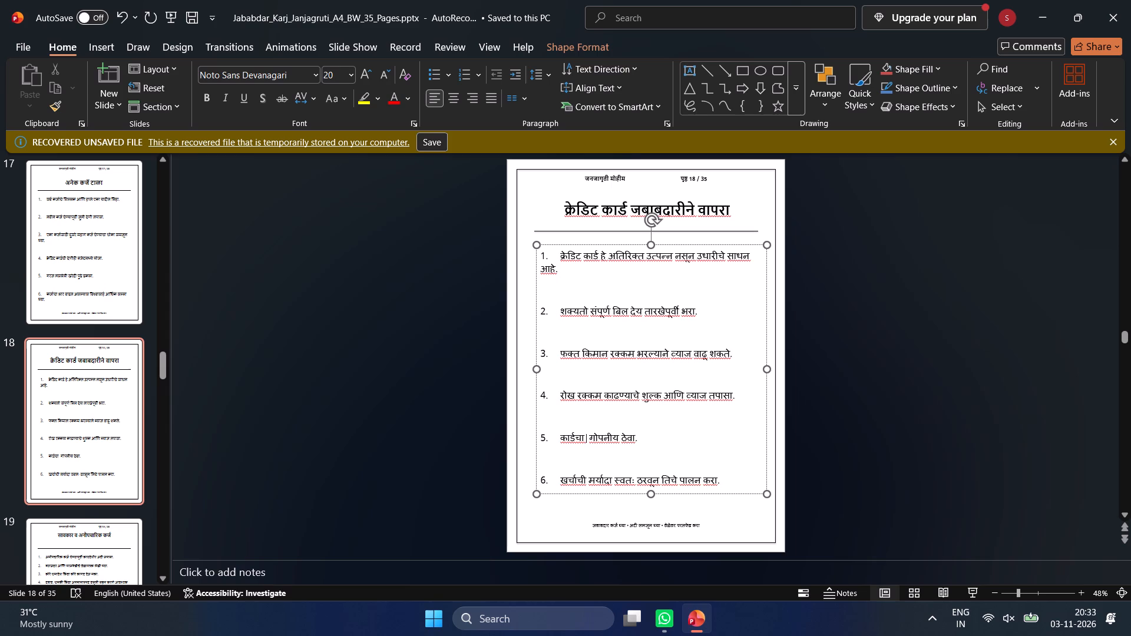
{"action": "left_click", "coordinate": [724, 481]}
On slide 19, move the title "सावकार व अनौपचारिक कर्ज" down closer to the horizontal line and slightly to the left.
{"action": "left_click", "coordinate": [98, 551]}
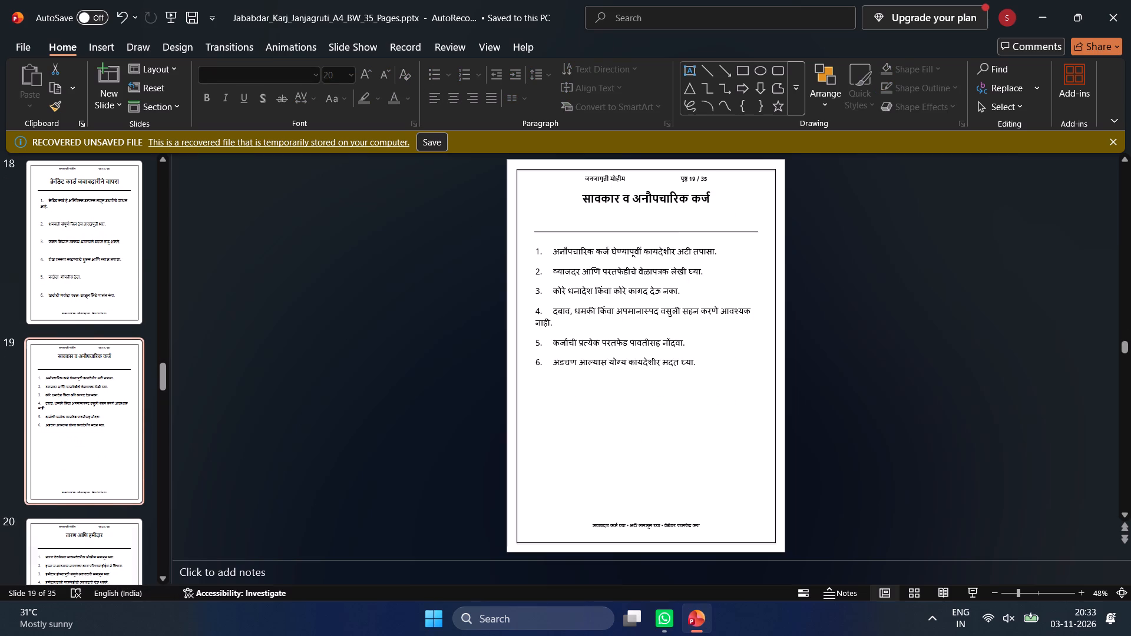
{"action": "left_click", "coordinate": [583, 193]}
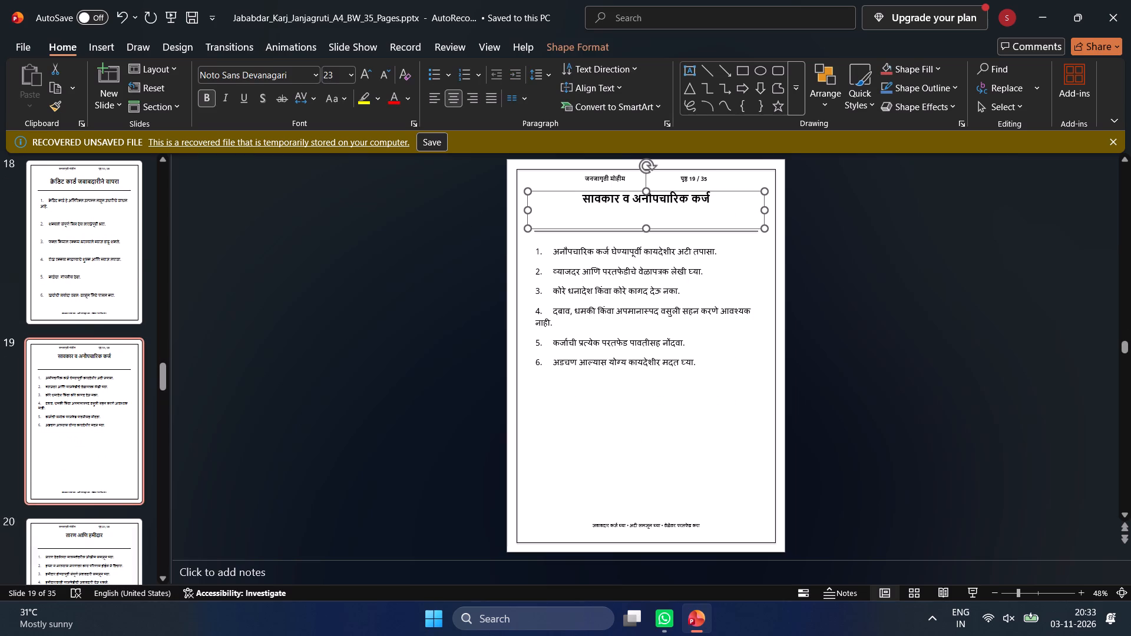
{"action": "left_click_drag", "start_coordinate": [570, 213], "coordinate": [571, 215]}
{"action": "left_click_drag", "start_coordinate": [571, 215], "coordinate": [570, 223]}
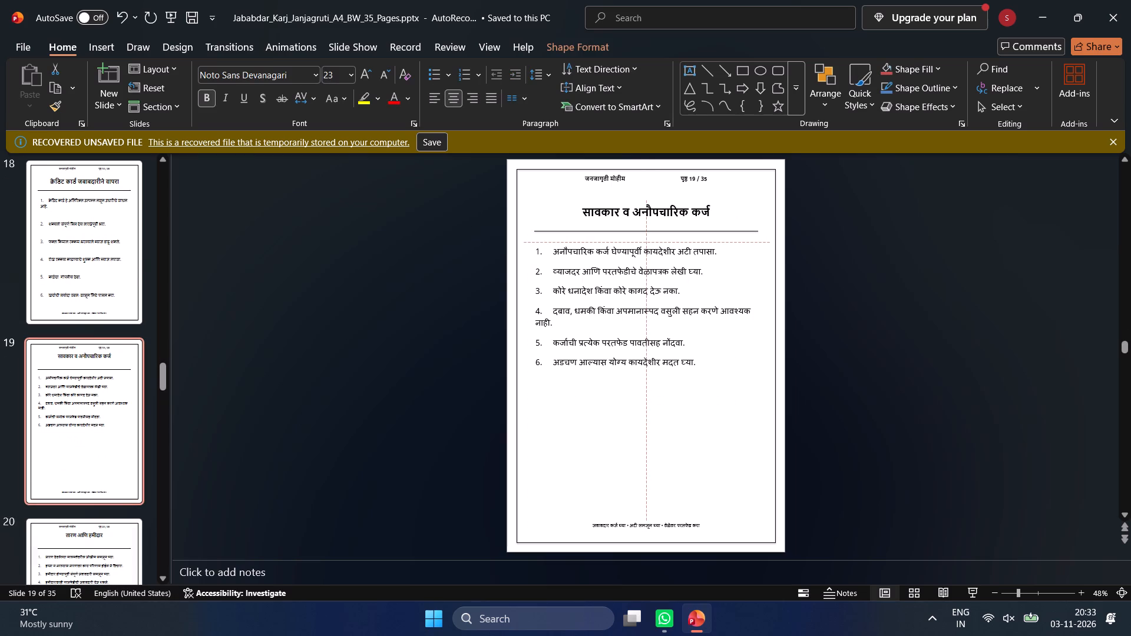
{"action": "left_click_drag", "start_coordinate": [570, 223], "coordinate": [570, 222]}
{"action": "left_click_drag", "start_coordinate": [581, 209], "coordinate": [571, 208]}
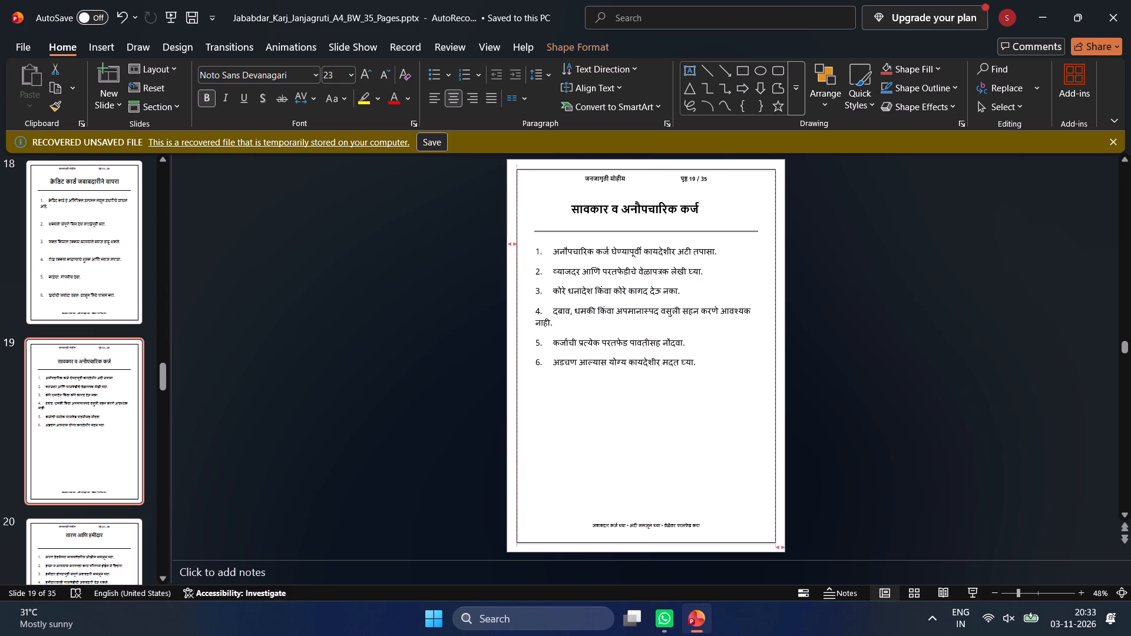
{"action": "left_click_drag", "start_coordinate": [571, 208], "coordinate": [574, 206]}
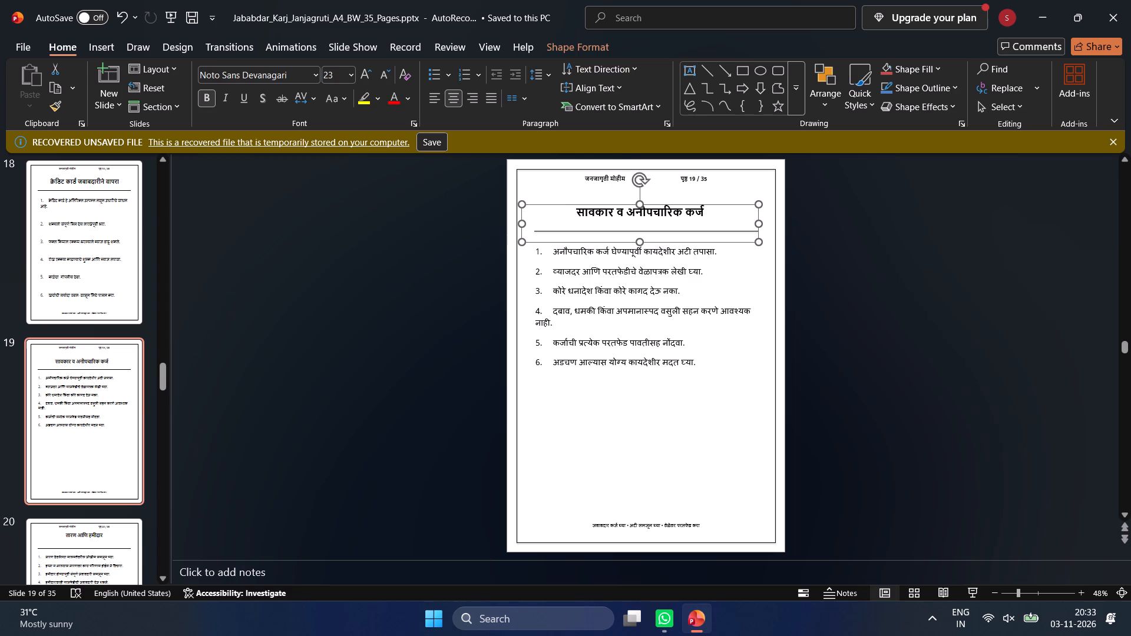
Set the font size of slide 19's title "सावकार व अनौपचारिक कर्ज" to 28.
{"action": "left_click_drag", "start_coordinate": [578, 211], "coordinate": [673, 199]}
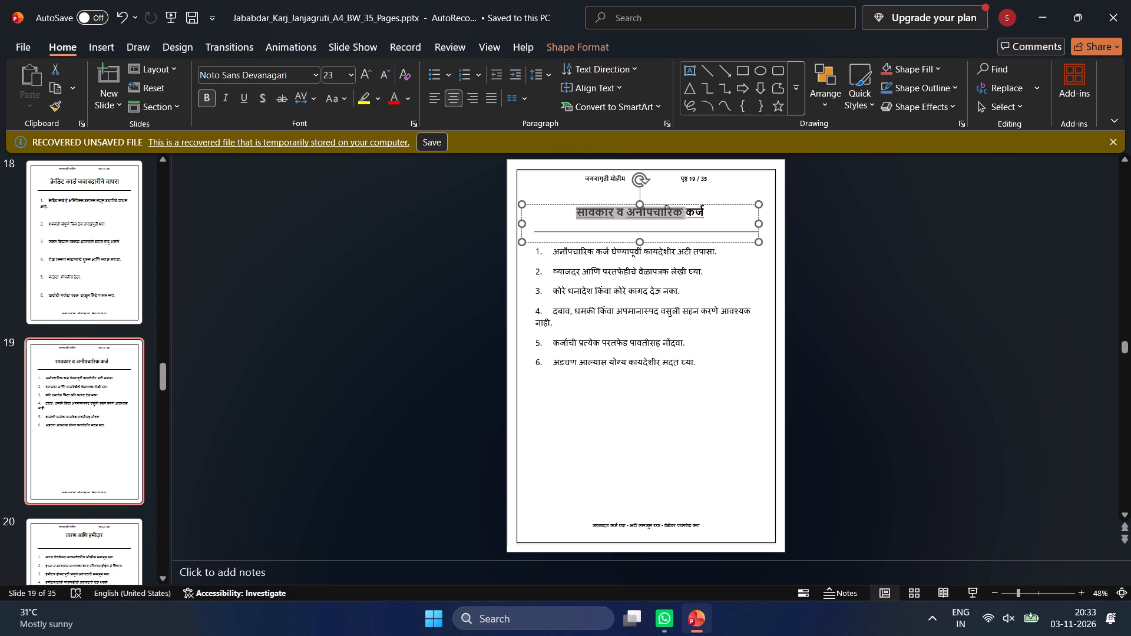
{"action": "left_click_drag", "start_coordinate": [673, 199], "coordinate": [768, 199]}
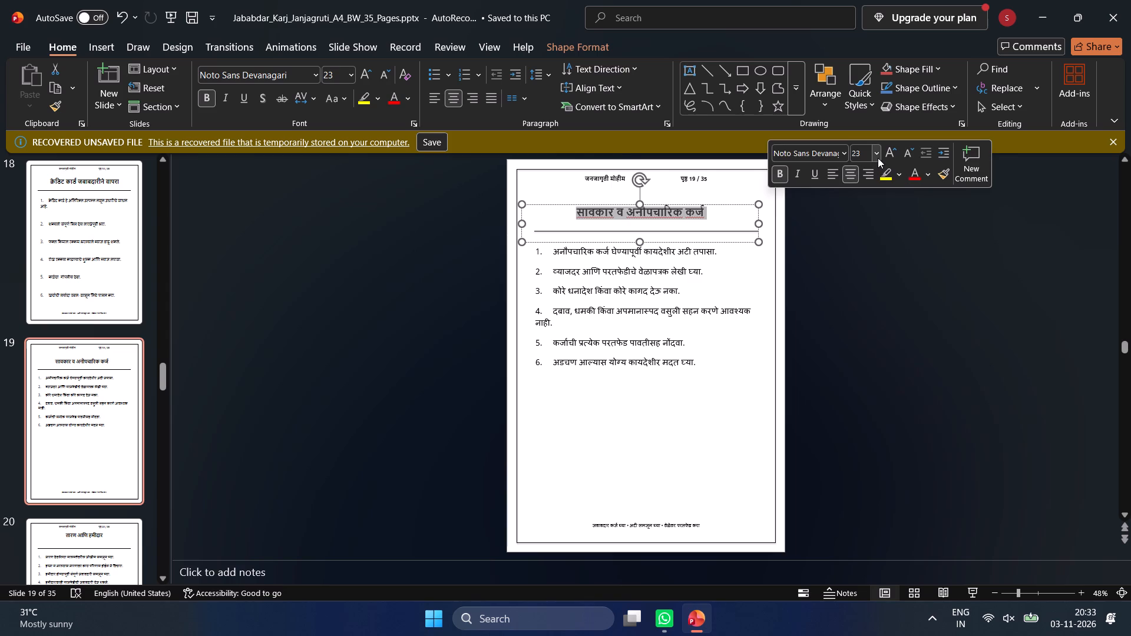
{"action": "left_click", "coordinate": [878, 158]}
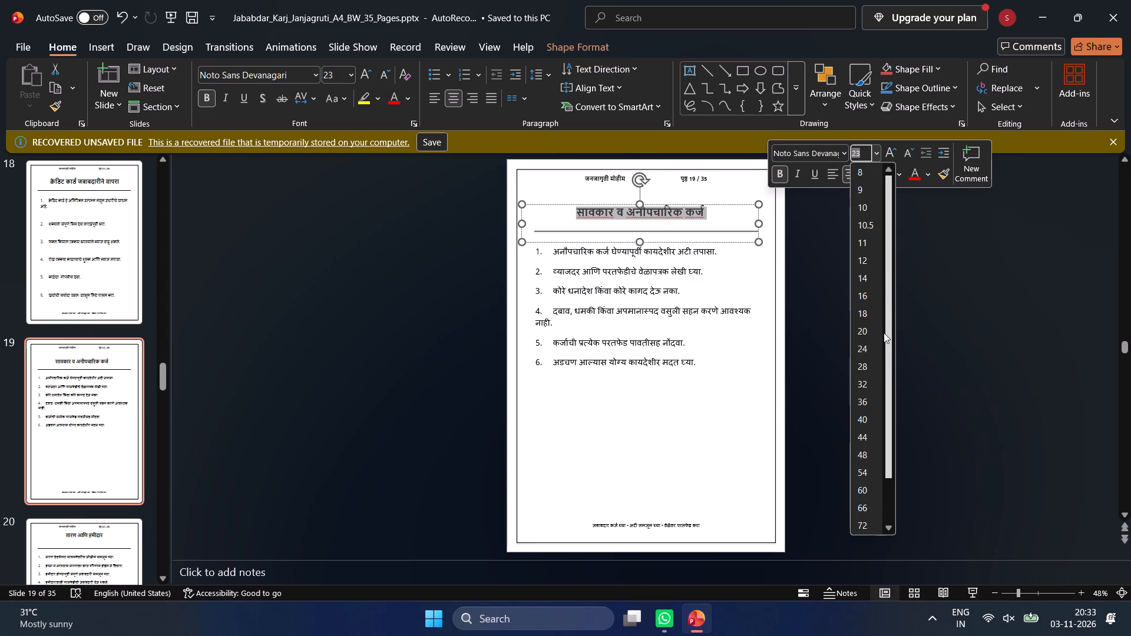
{"action": "left_click", "coordinate": [874, 370]}
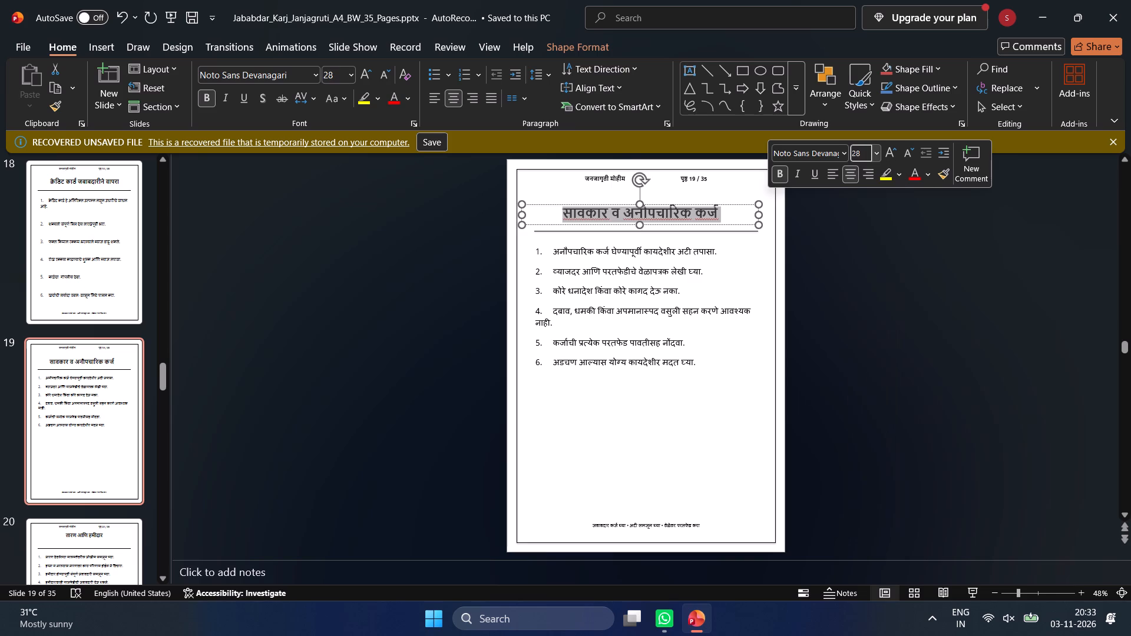
Reposition slide 19's numbered list text box slightly up and to the left, just below the horizontal line.
{"action": "left_click_drag", "start_coordinate": [731, 362], "coordinate": [705, 339]}
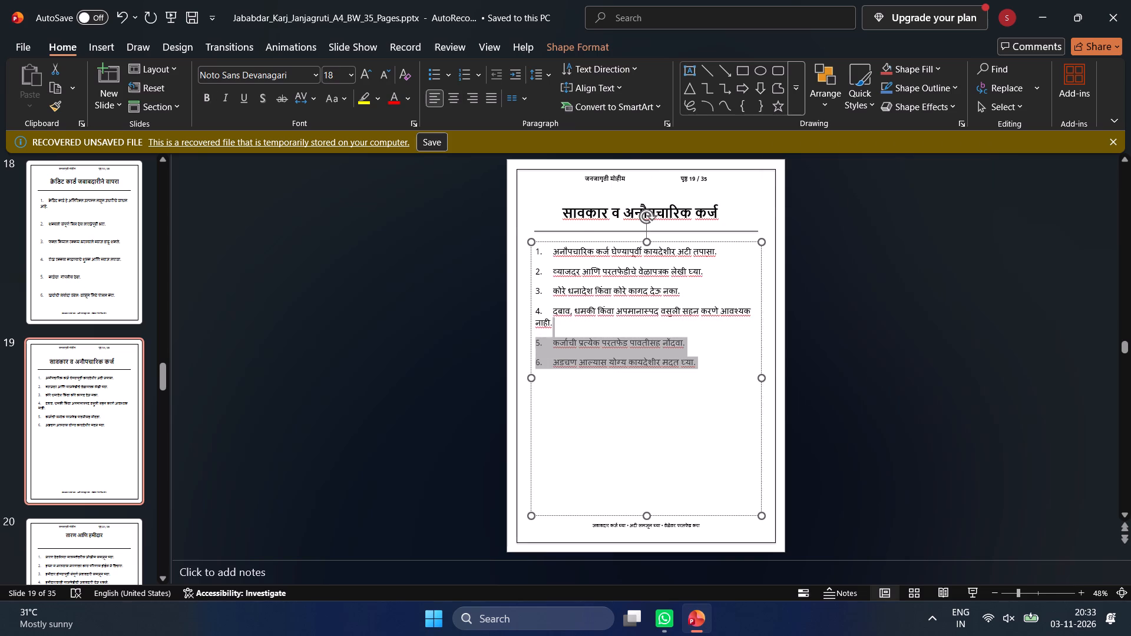
{"action": "left_click_drag", "start_coordinate": [705, 339], "coordinate": [733, 373]}
{"action": "left_click_drag", "start_coordinate": [733, 373], "coordinate": [666, 204]}
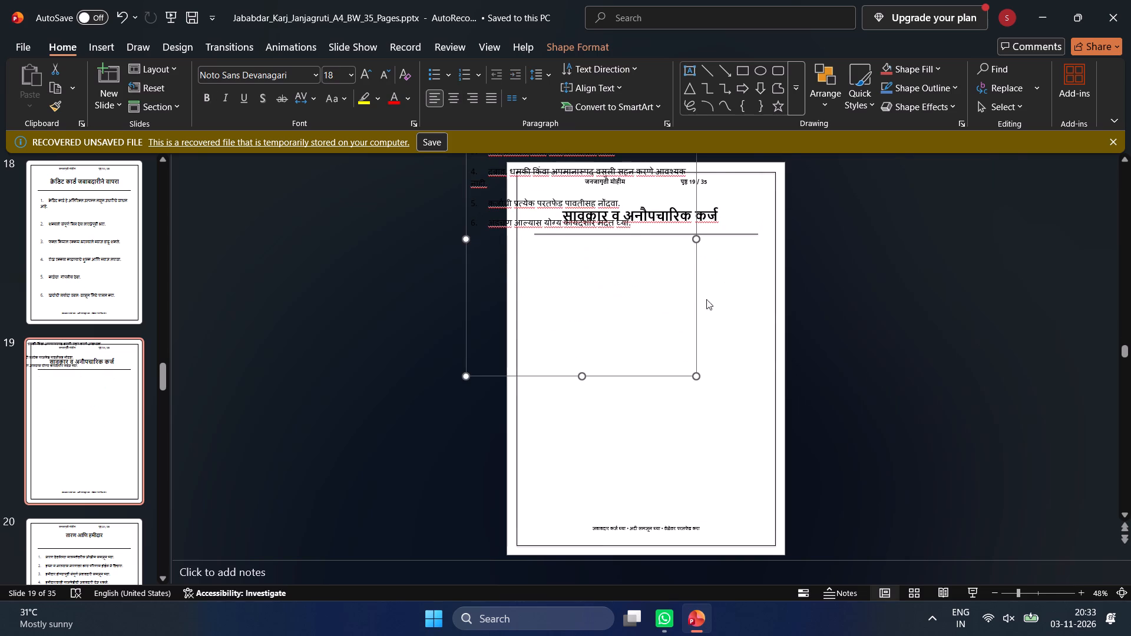
{"action": "left_click_drag", "start_coordinate": [654, 284], "coordinate": [725, 408]}
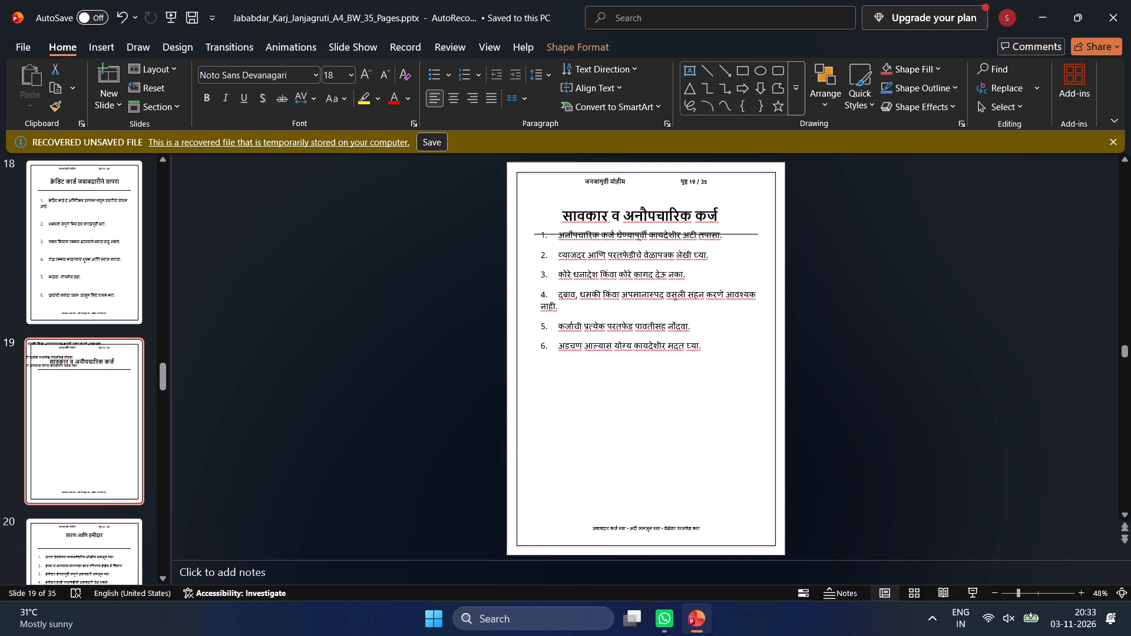
{"action": "left_click_drag", "start_coordinate": [725, 408], "coordinate": [725, 408]}
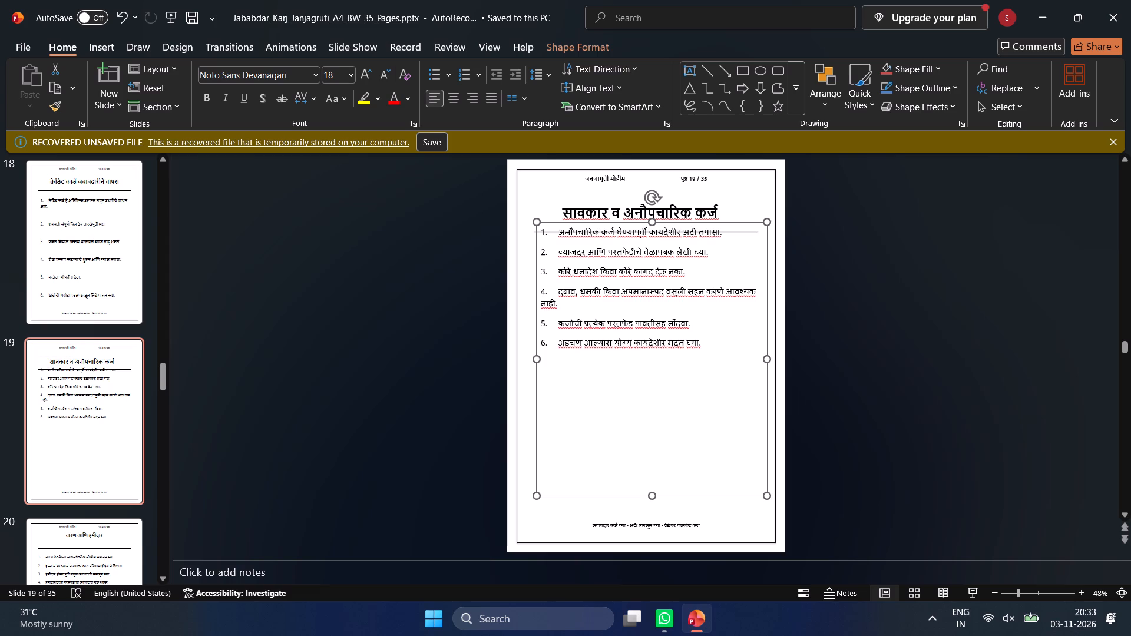
{"action": "left_click_drag", "start_coordinate": [666, 391], "coordinate": [657, 405]}
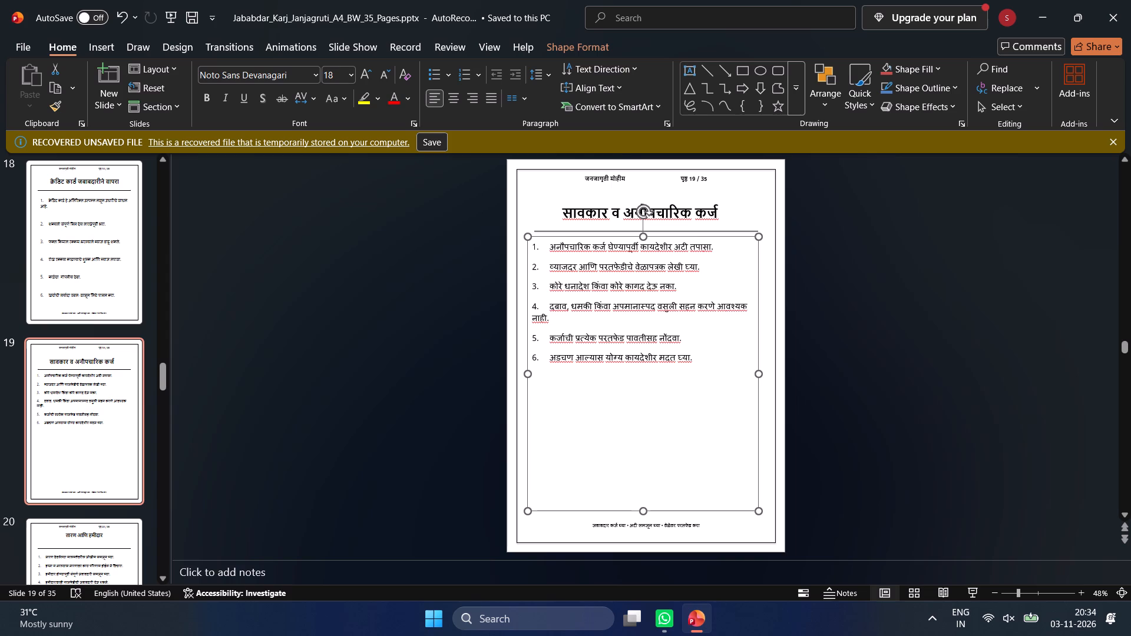
Set the font size of all six points in slide 19's numbered list to 20.
{"action": "left_click_drag", "start_coordinate": [534, 247], "coordinate": [708, 344]}
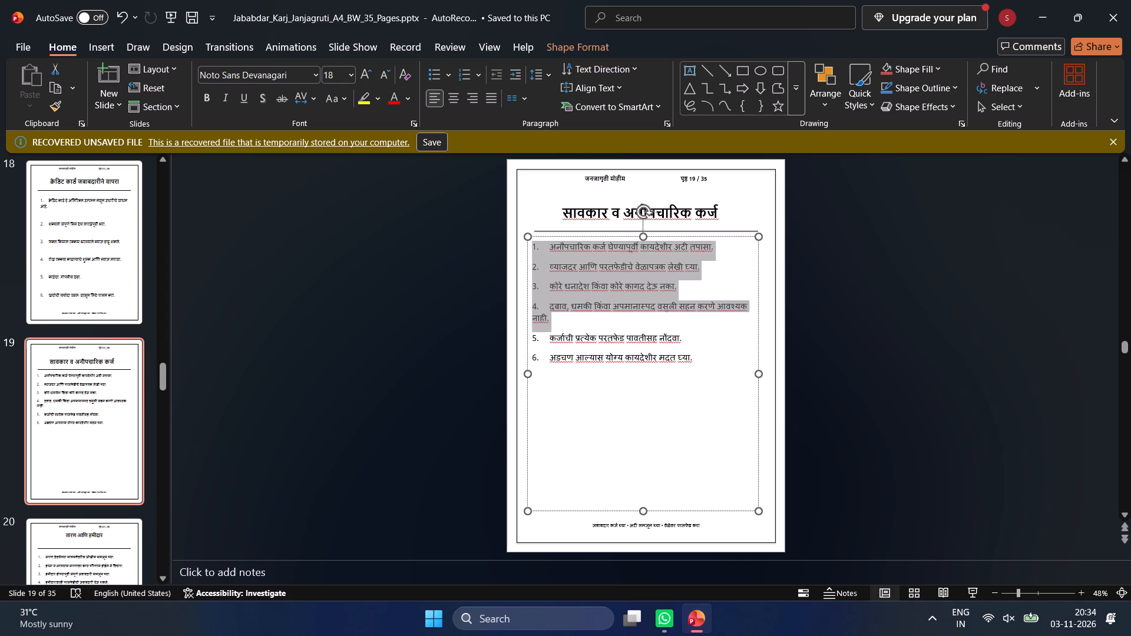
{"action": "left_click_drag", "start_coordinate": [708, 344], "coordinate": [726, 383]}
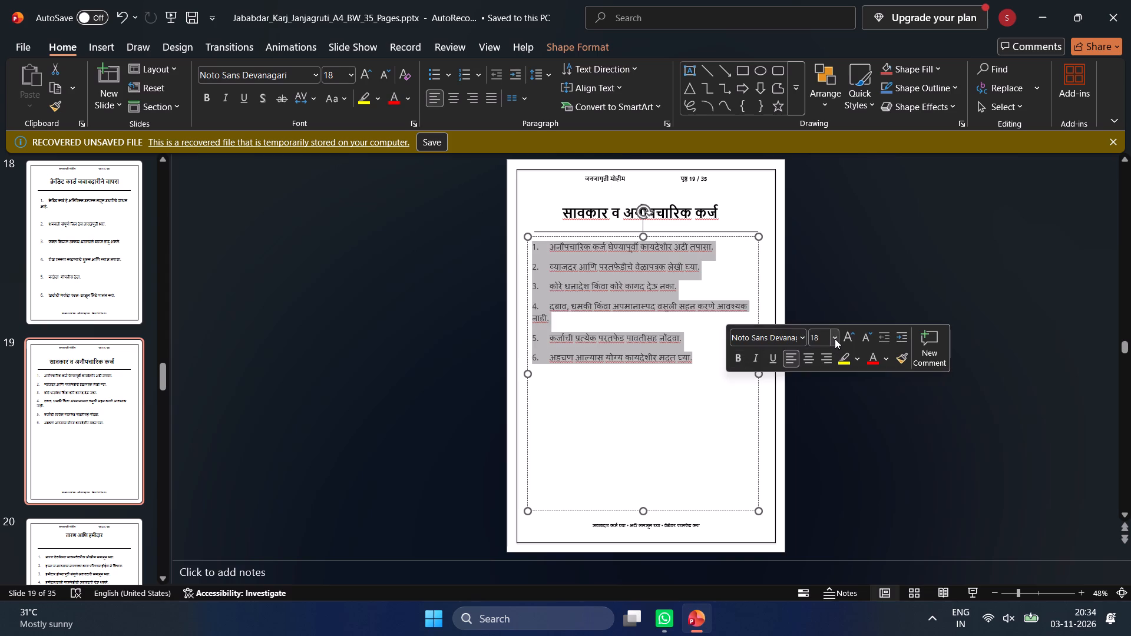
{"action": "left_click", "coordinate": [835, 339]}
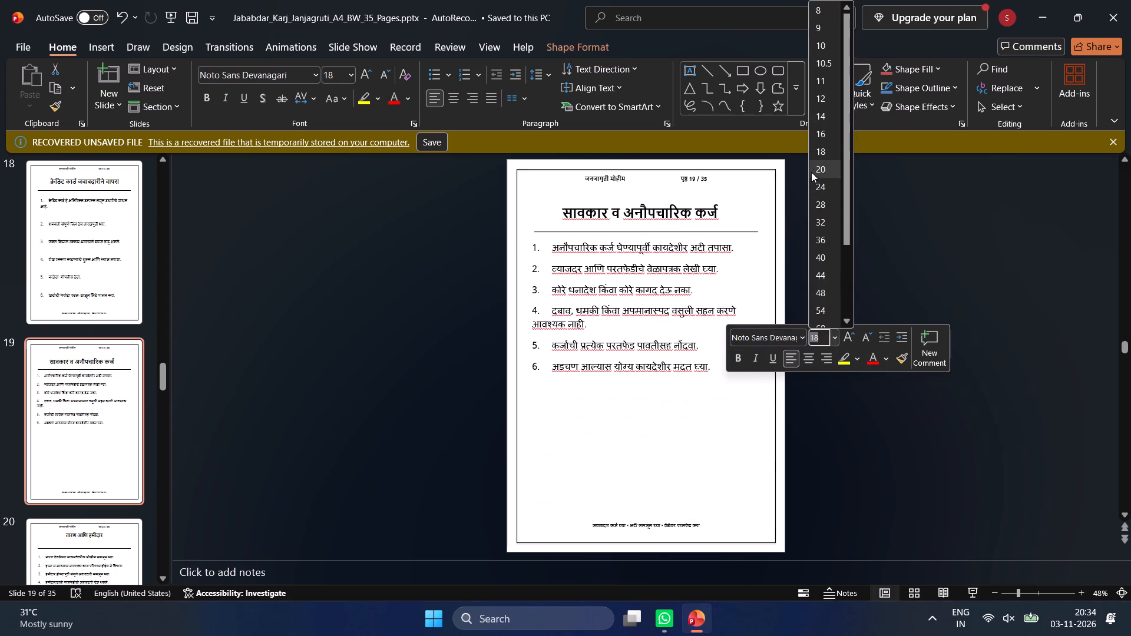
{"action": "left_click", "coordinate": [813, 168]}
{"action": "left_click", "coordinate": [799, 257]}
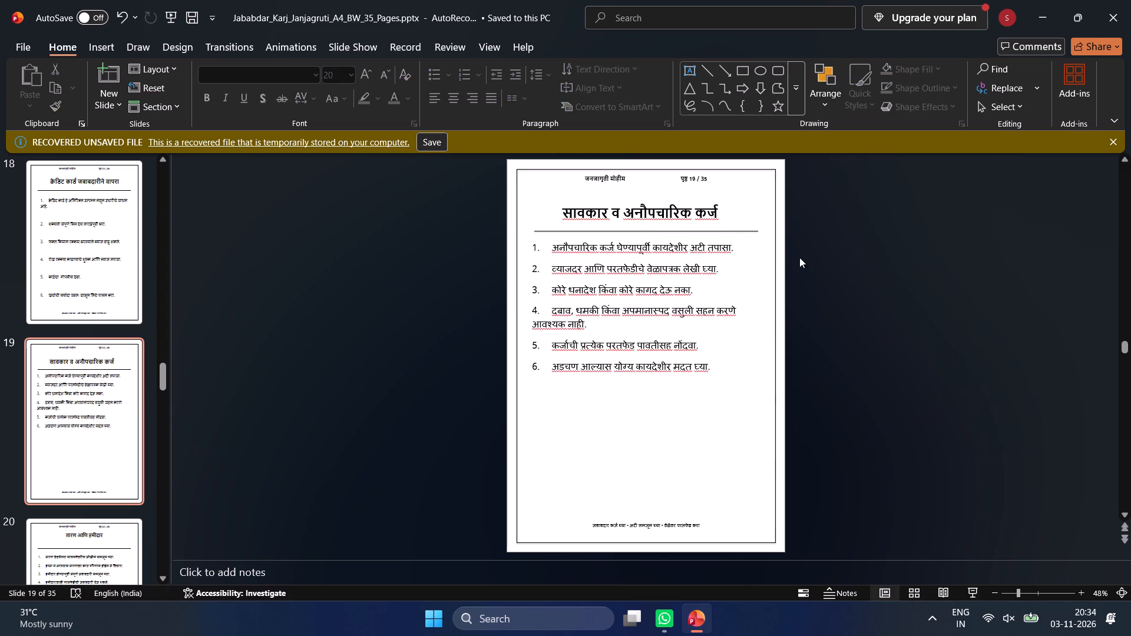